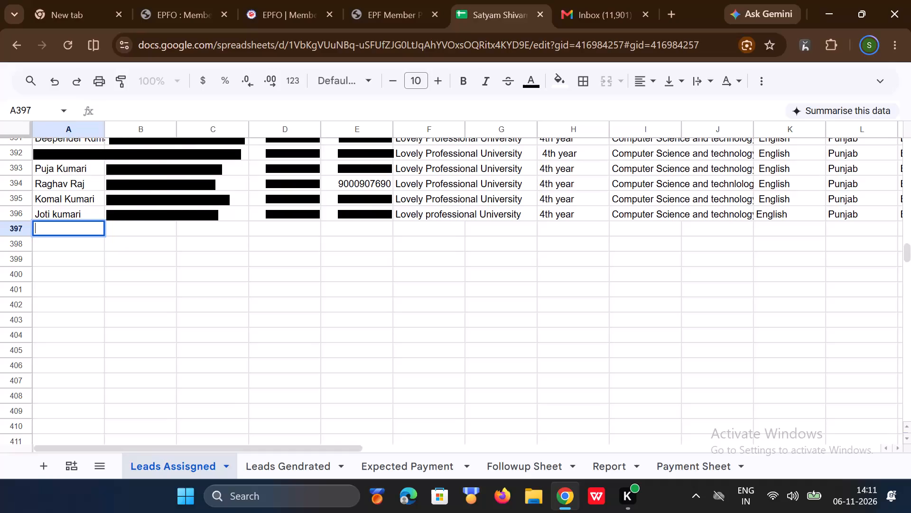
Enter the new lead's full name in cell A397 of the Leads Assisgned sheet.
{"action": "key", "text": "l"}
{"action": "key", "text": "BackSpace"}
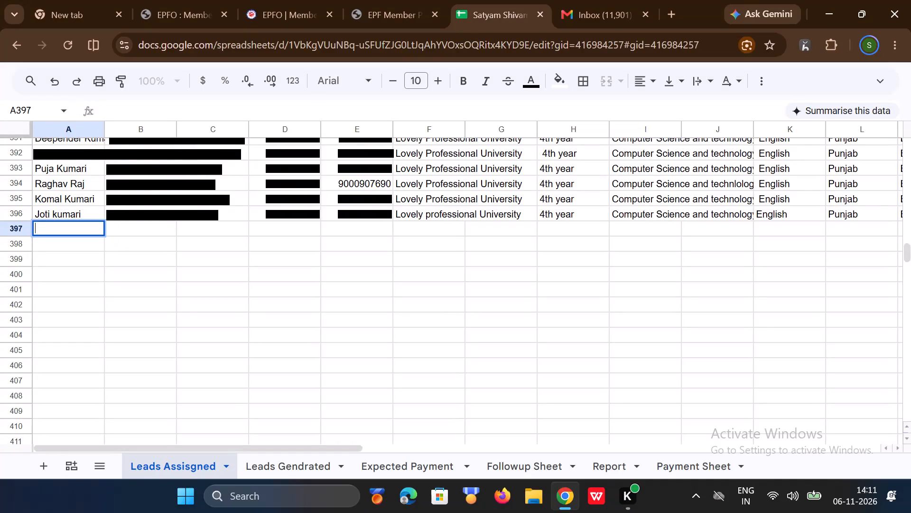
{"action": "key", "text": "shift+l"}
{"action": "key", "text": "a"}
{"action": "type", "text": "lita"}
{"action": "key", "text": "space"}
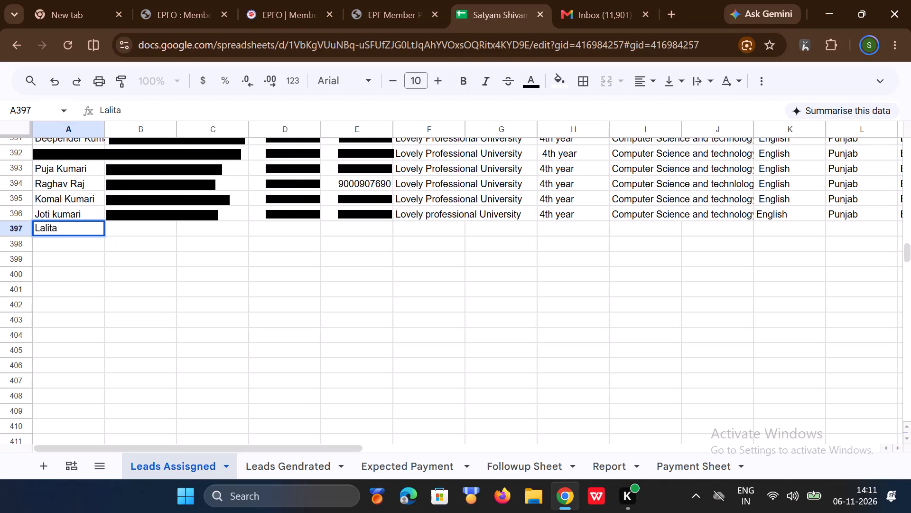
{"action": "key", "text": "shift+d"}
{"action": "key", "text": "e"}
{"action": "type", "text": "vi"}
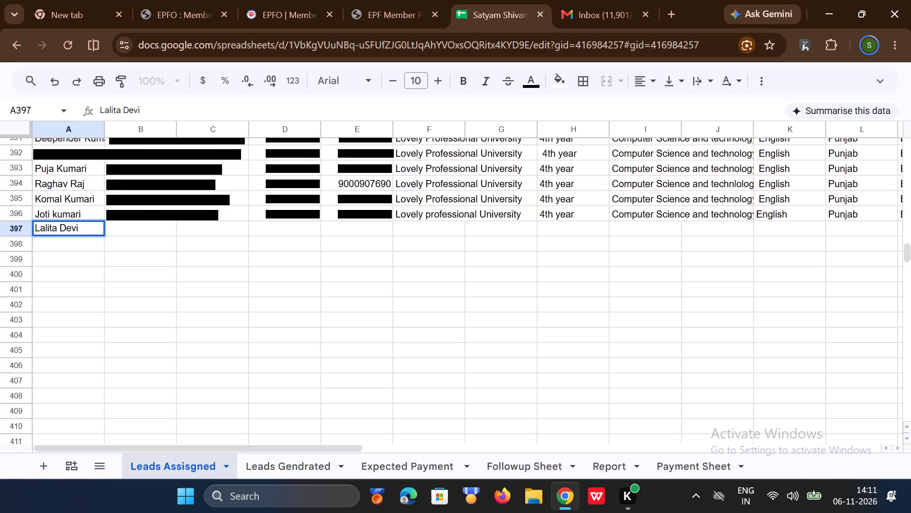
Enter the new lead's e-mail address in cell B397, beside the name.
{"action": "double_click", "coordinate": [121, 227]}
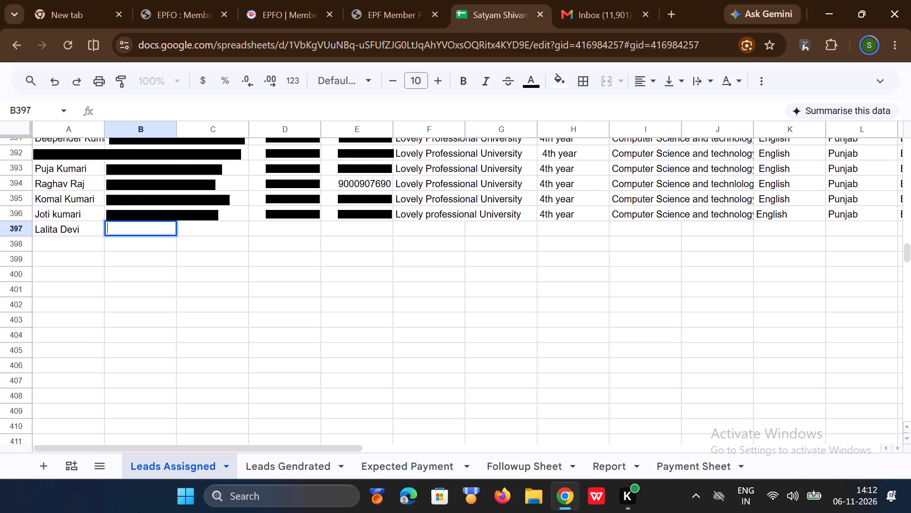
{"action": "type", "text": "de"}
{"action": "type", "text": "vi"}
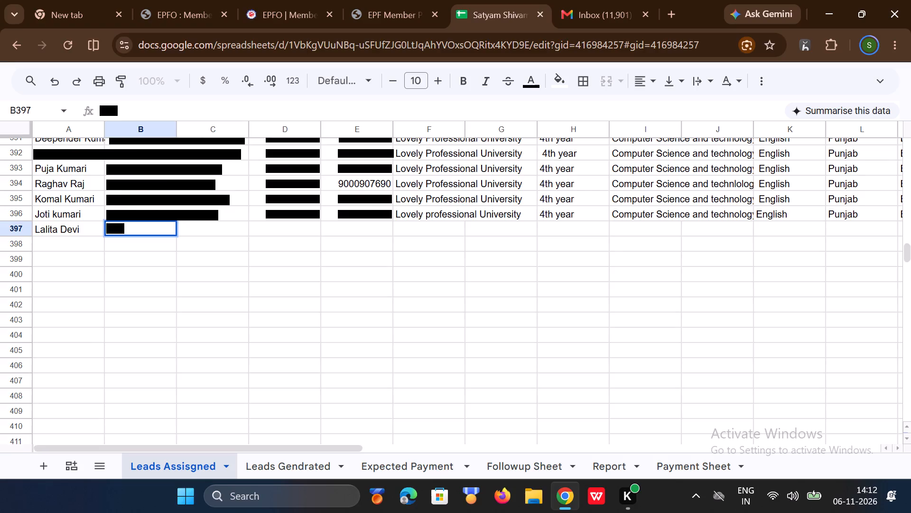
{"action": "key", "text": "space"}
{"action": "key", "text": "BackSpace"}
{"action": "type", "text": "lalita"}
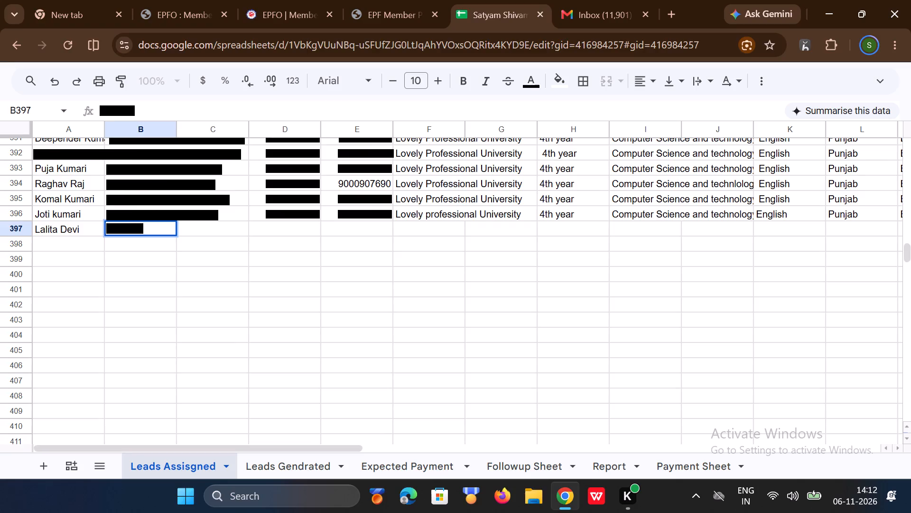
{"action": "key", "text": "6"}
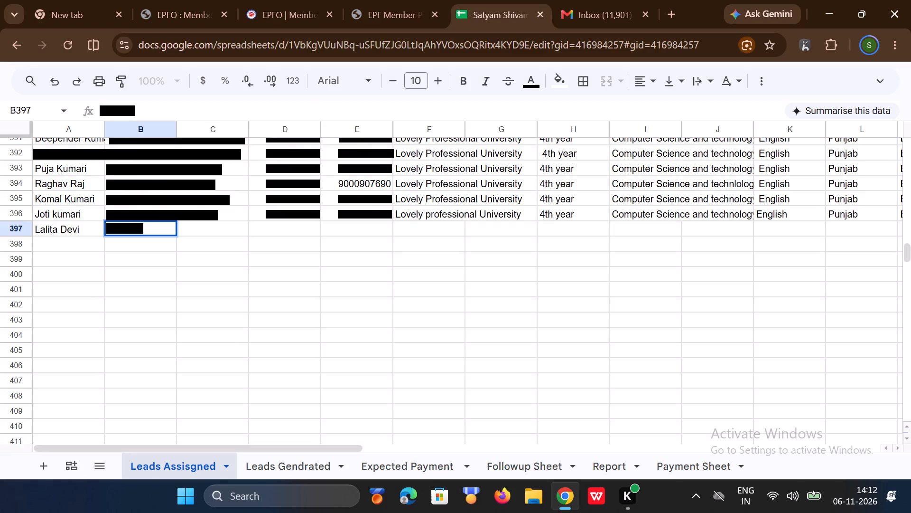
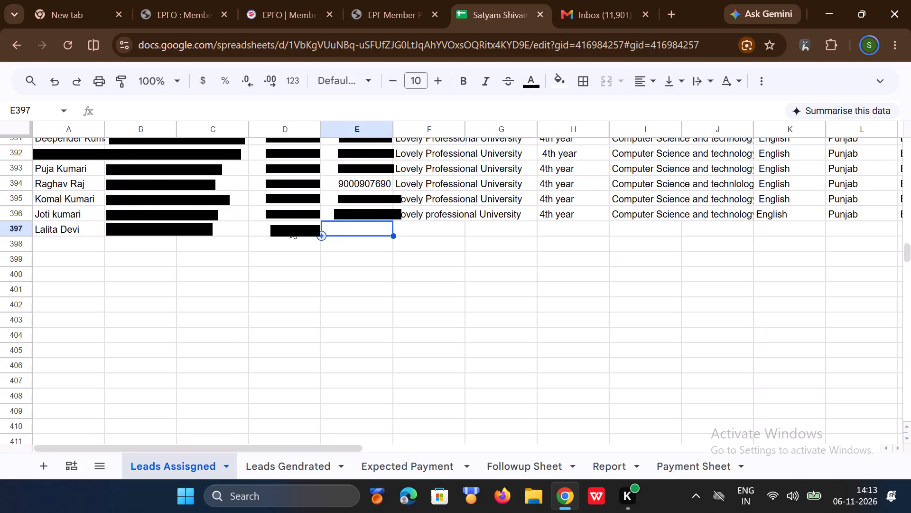
Correct the new lead's phone number in cell D397 by adding the missing digit.
{"action": "double_click", "coordinate": [290, 227]}
{"action": "key", "text": "7"}
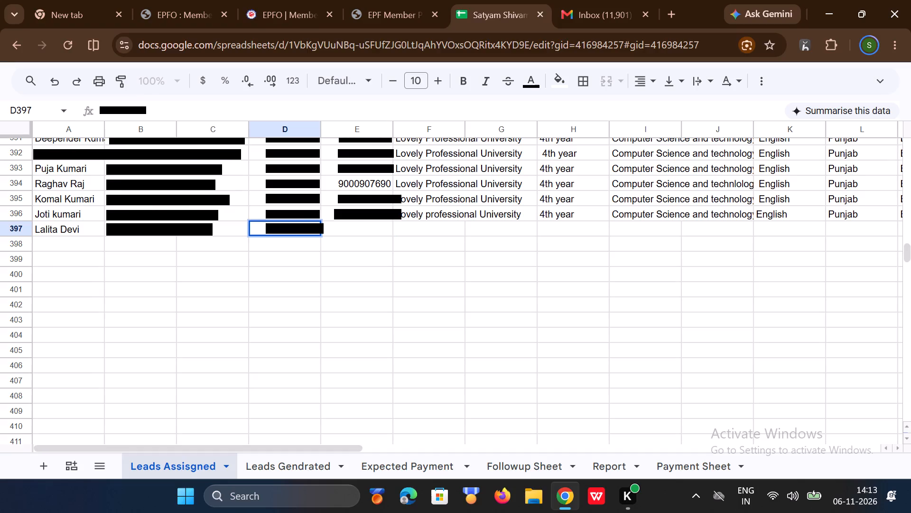
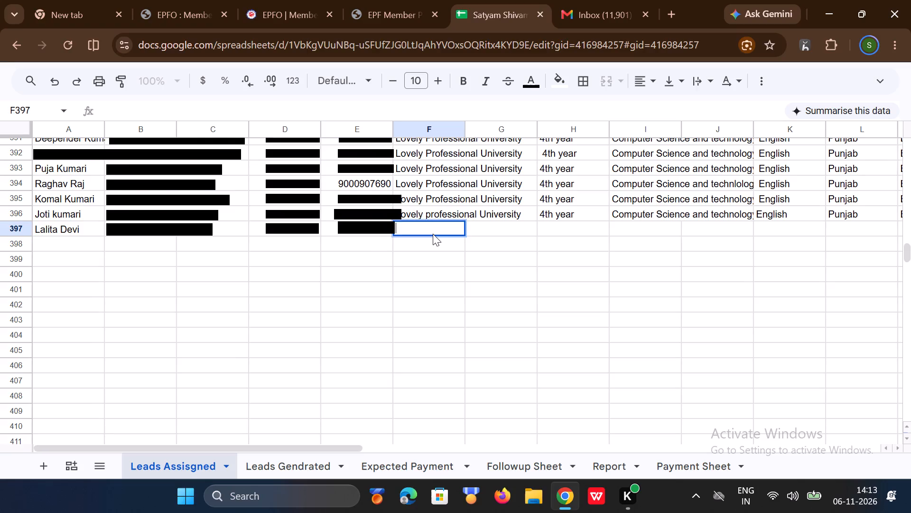
For the lead in row 397, enter Lovely Professional University in F397 and 4th year in H397.
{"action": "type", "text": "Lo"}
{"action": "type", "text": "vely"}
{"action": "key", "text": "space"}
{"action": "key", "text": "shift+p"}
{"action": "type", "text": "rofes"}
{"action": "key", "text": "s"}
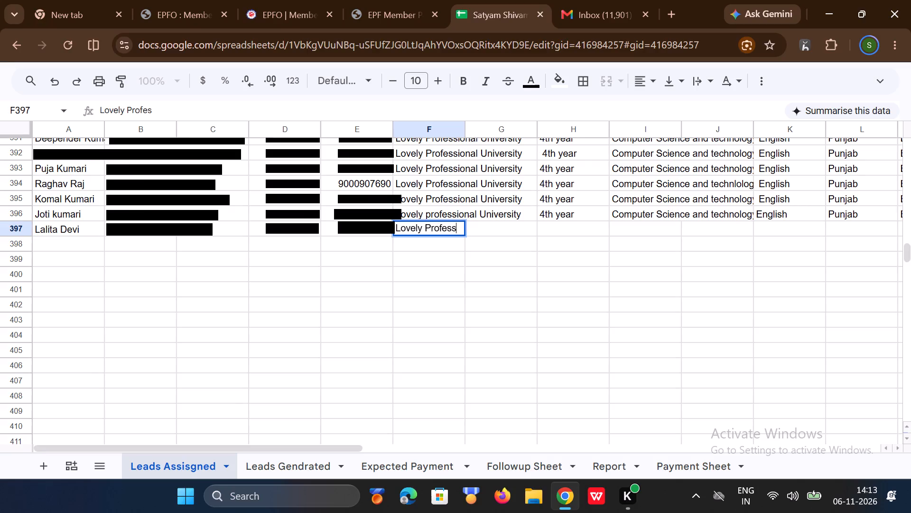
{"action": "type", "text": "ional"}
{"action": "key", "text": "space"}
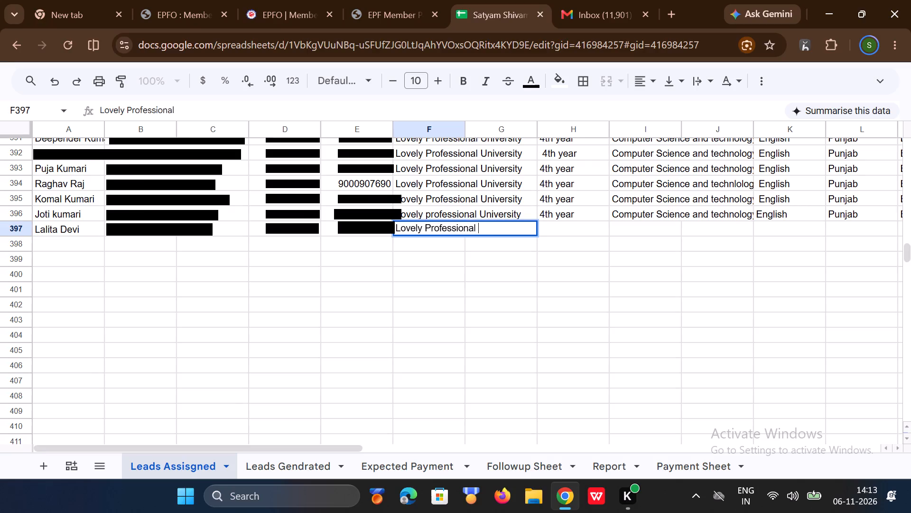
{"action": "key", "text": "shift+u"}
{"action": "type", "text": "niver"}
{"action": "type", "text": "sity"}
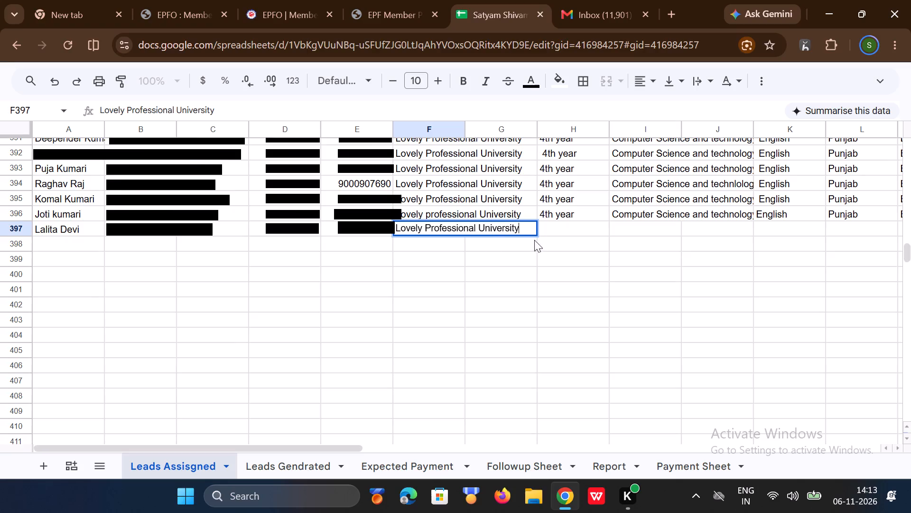
{"action": "double_click", "coordinate": [565, 227]}
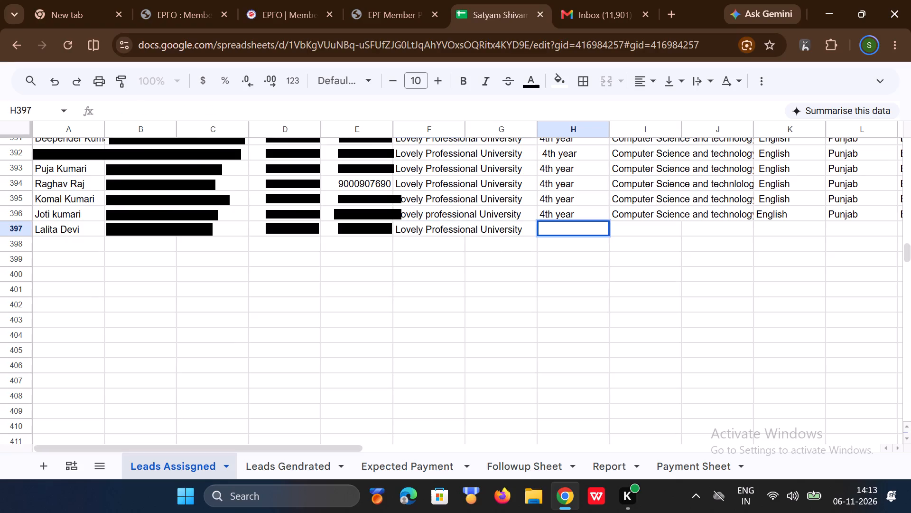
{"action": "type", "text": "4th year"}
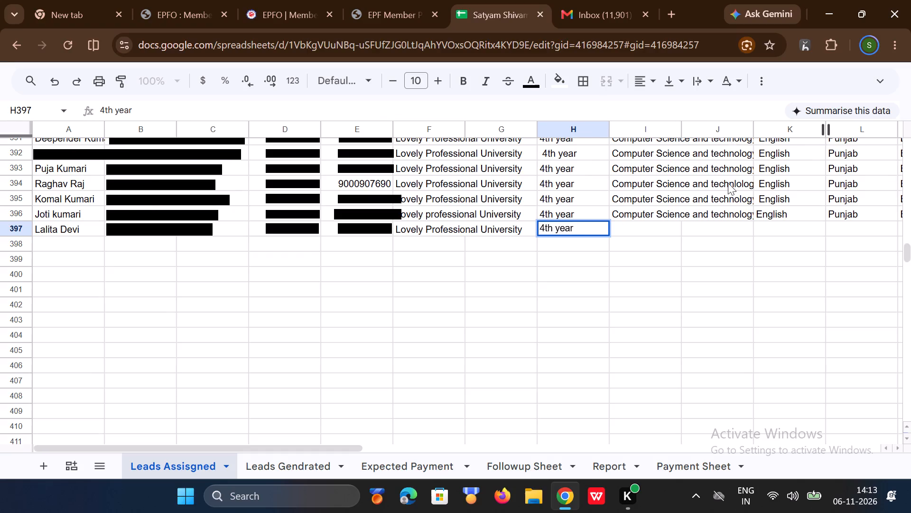
Enter Computer Science and technology as the lead's course in cell I397.
{"action": "double_click", "coordinate": [634, 228]}
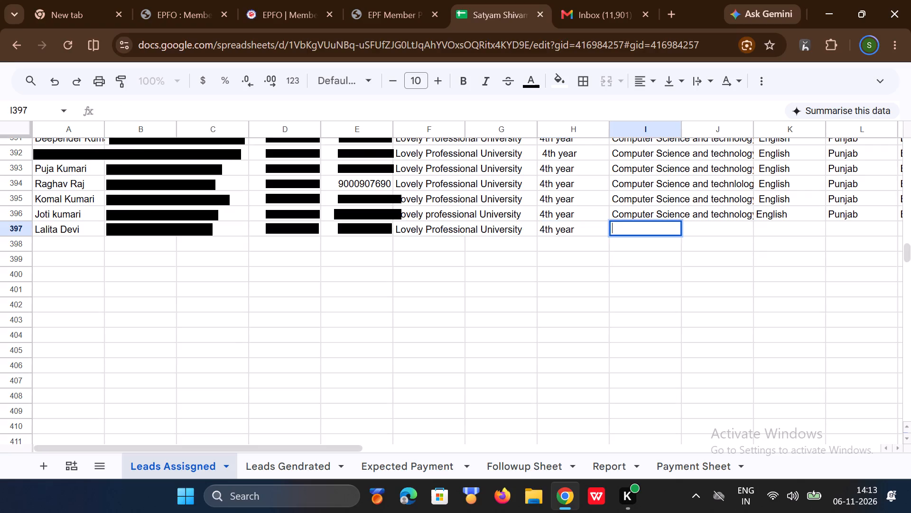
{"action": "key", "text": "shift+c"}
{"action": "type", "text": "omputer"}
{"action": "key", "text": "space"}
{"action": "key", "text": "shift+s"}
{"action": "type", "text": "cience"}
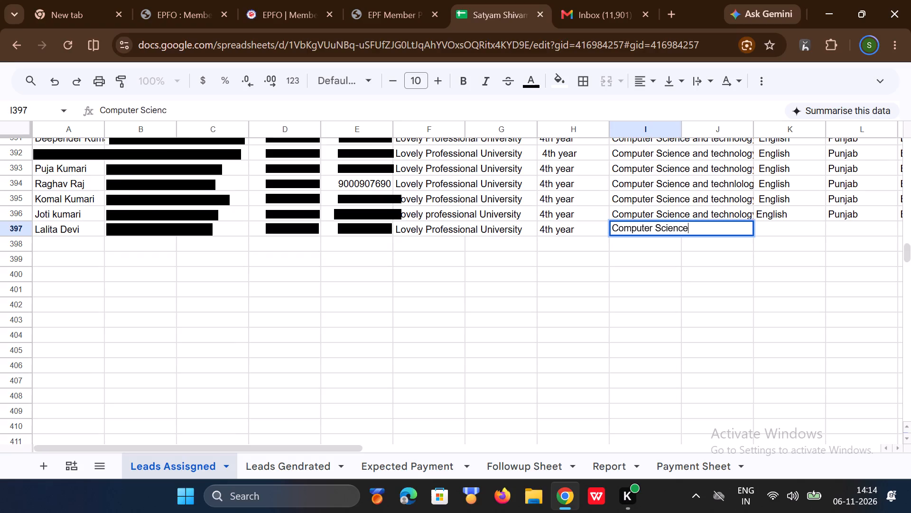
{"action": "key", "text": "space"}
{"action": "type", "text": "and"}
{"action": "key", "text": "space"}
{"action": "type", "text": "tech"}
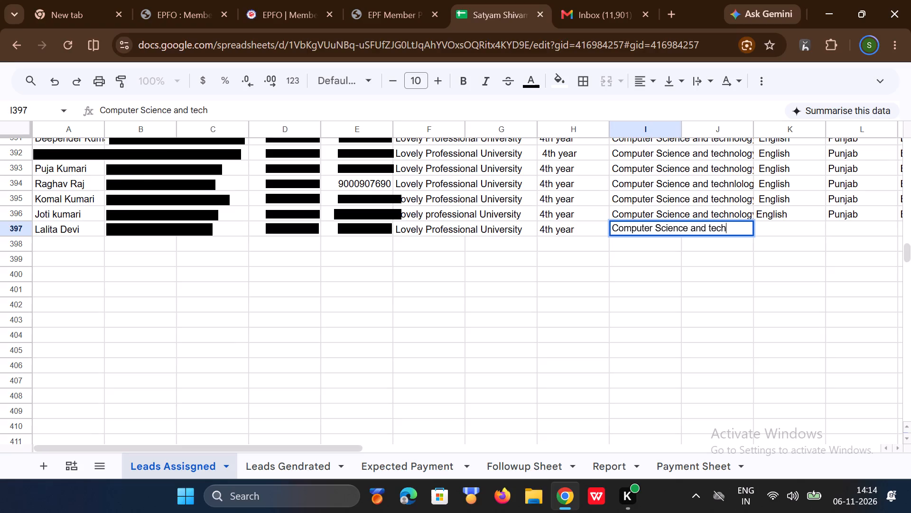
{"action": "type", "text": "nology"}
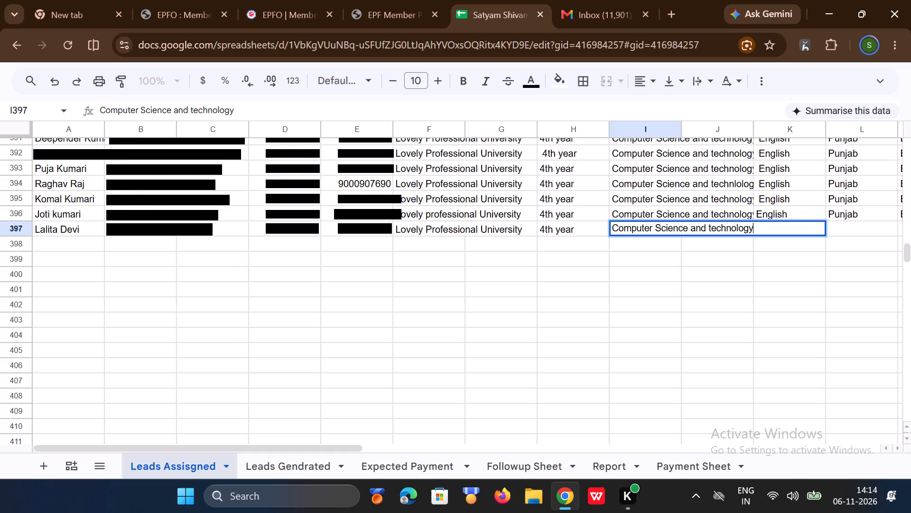
{"action": "left_click", "coordinate": [755, 234]}
{"action": "left_click", "coordinate": [734, 251]}
Fill in English in cell K397 and Punjab in cell L397 for the same lead.
{"action": "double_click", "coordinate": [780, 224]}
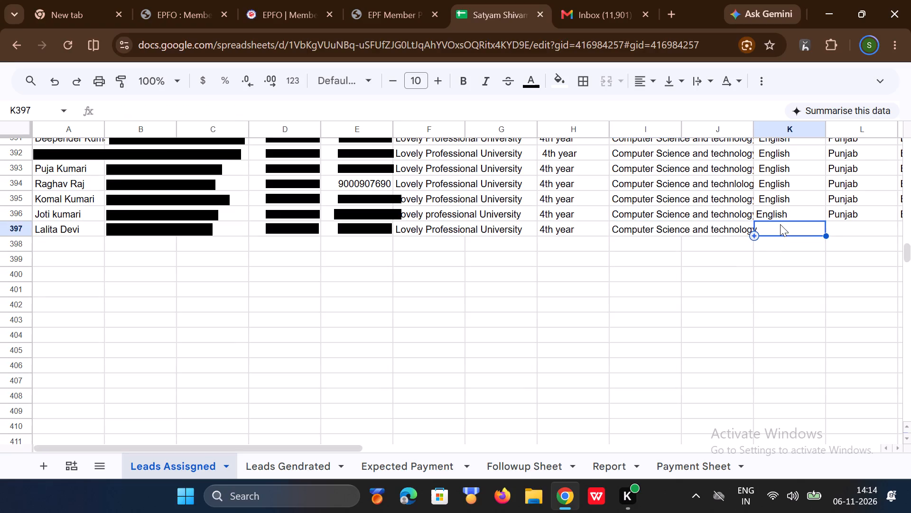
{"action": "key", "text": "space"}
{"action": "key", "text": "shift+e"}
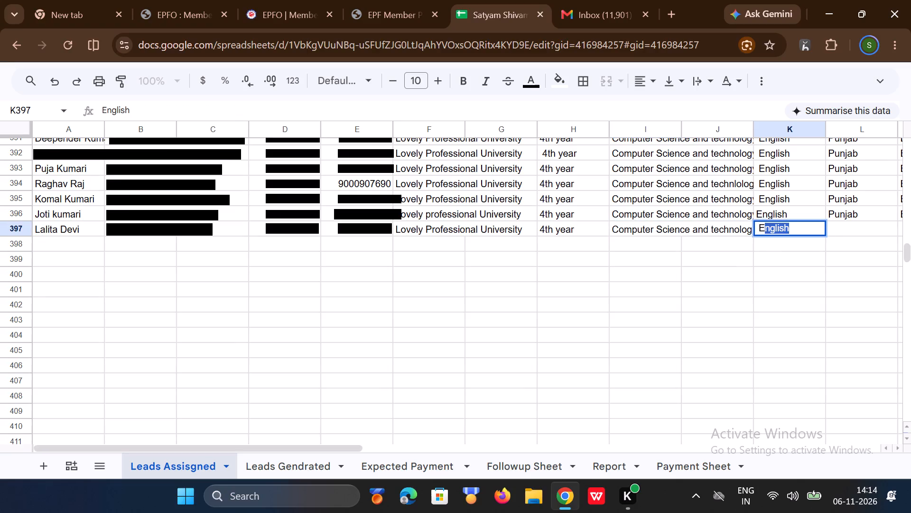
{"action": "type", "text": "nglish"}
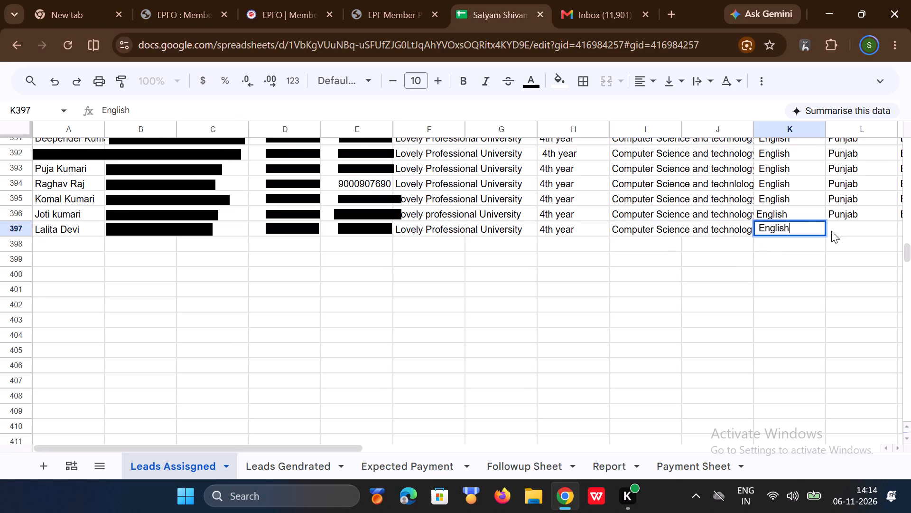
{"action": "double_click", "coordinate": [833, 231]}
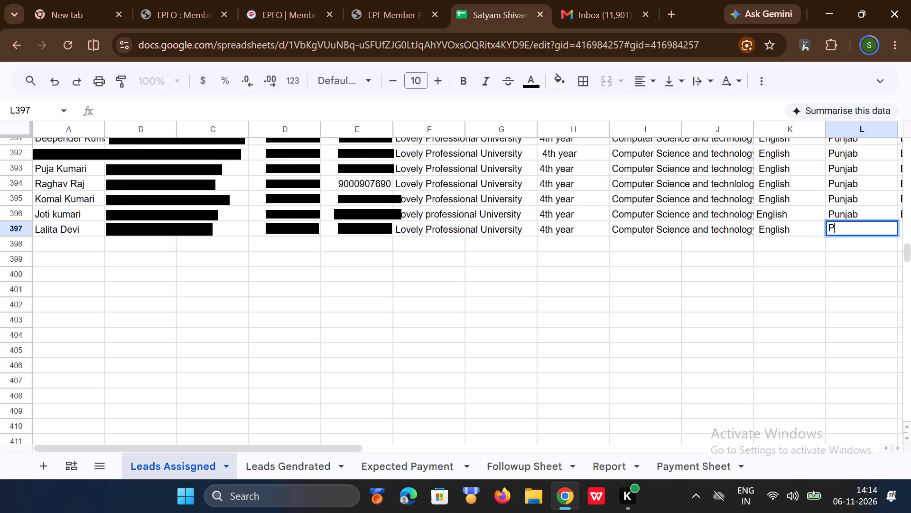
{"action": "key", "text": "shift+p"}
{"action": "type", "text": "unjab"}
{"action": "scroll", "coordinate": [803, 261], "scroll_direction": "left", "scroll_amount": 2}
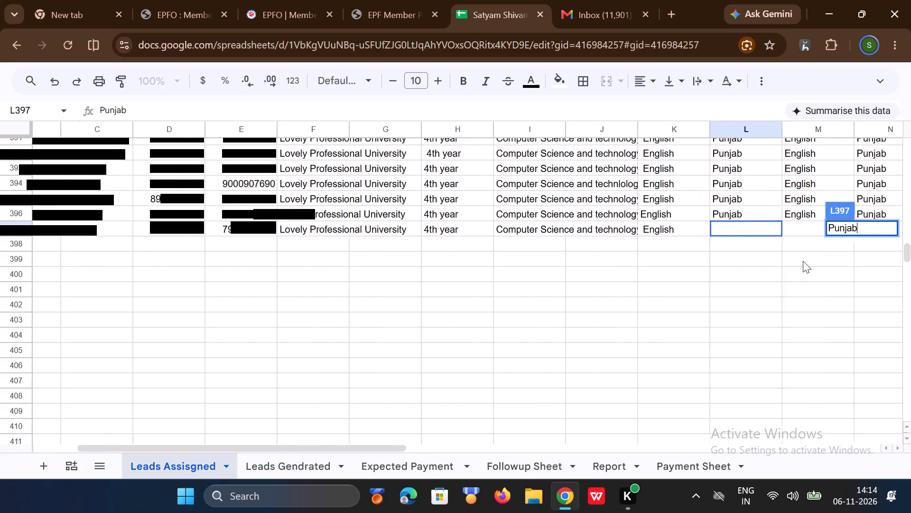
{"action": "scroll", "coordinate": [803, 261], "scroll_direction": "left", "scroll_amount": 1}
{"action": "left_click", "coordinate": [803, 261]}
Fill in English in cell M397 and Punjab in cell N397 for the same lead.
{"action": "double_click", "coordinate": [762, 228]}
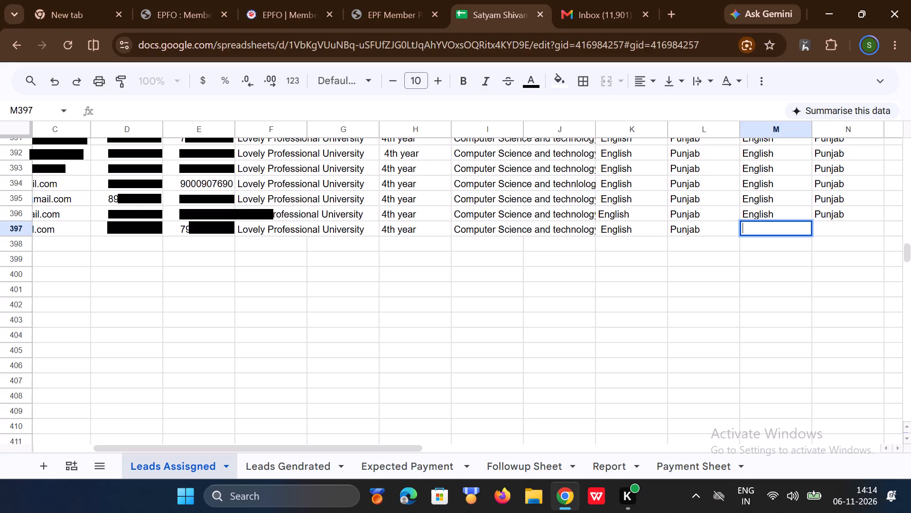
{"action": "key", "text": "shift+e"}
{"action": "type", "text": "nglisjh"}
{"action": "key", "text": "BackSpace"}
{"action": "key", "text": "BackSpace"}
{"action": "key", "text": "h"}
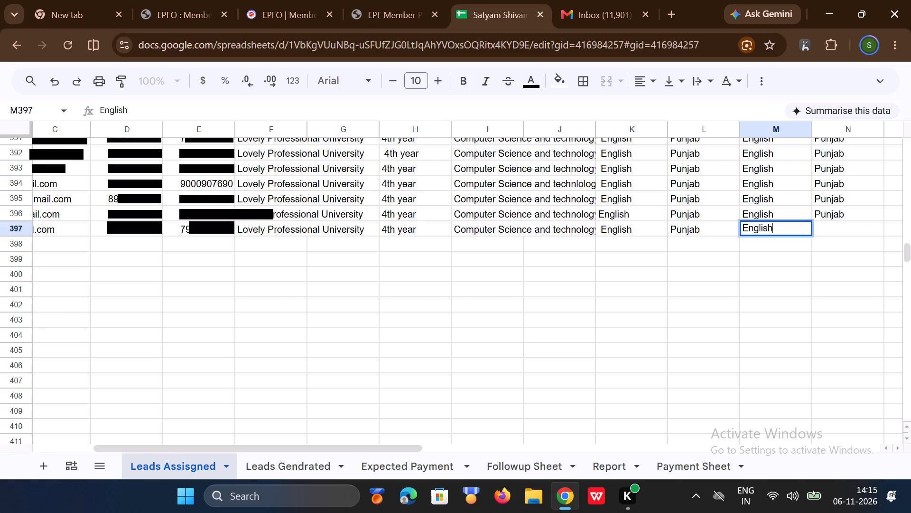
{"action": "left_click", "coordinate": [782, 256]}
{"action": "scroll", "coordinate": [748, 259], "scroll_direction": "left", "scroll_amount": 2}
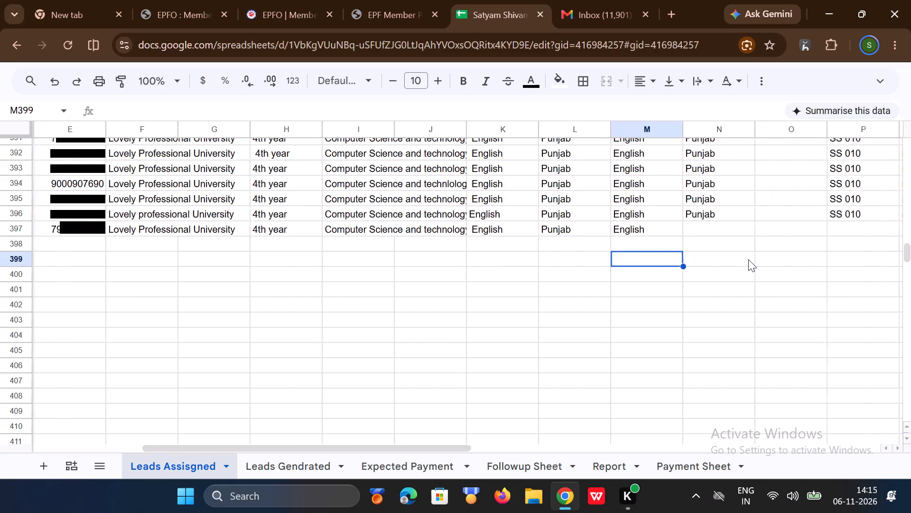
{"action": "scroll", "coordinate": [748, 259], "scroll_direction": "left", "scroll_amount": 1}
{"action": "double_click", "coordinate": [660, 231]}
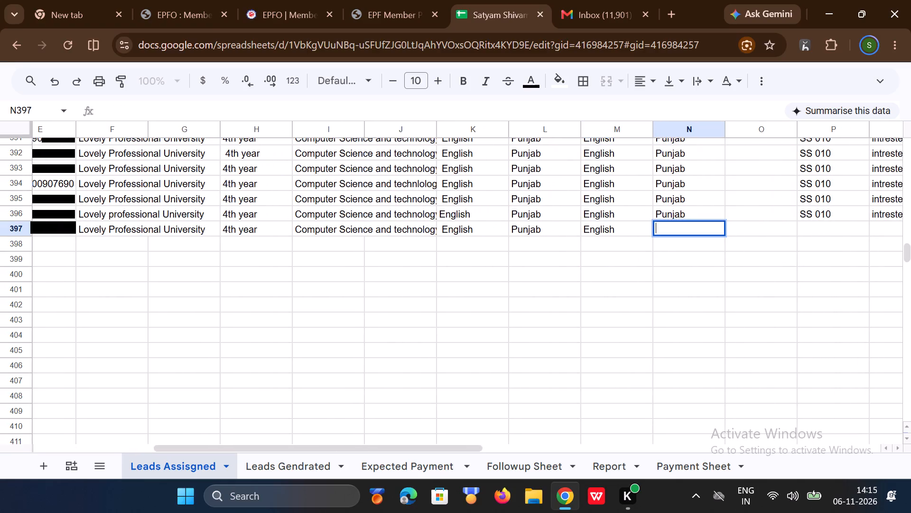
Enter Punjab in cell N397 for the lead in row 397.
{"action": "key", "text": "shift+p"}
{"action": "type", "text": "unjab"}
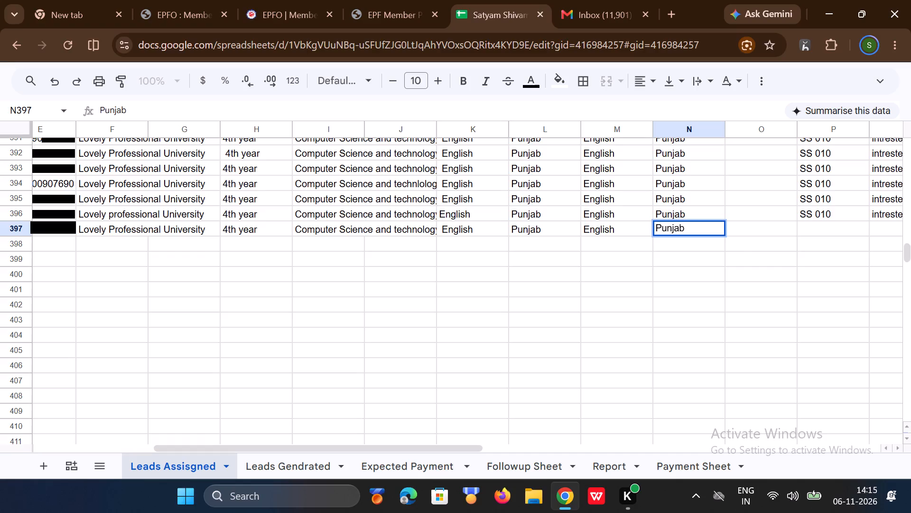
{"action": "left_click", "coordinate": [738, 256]}
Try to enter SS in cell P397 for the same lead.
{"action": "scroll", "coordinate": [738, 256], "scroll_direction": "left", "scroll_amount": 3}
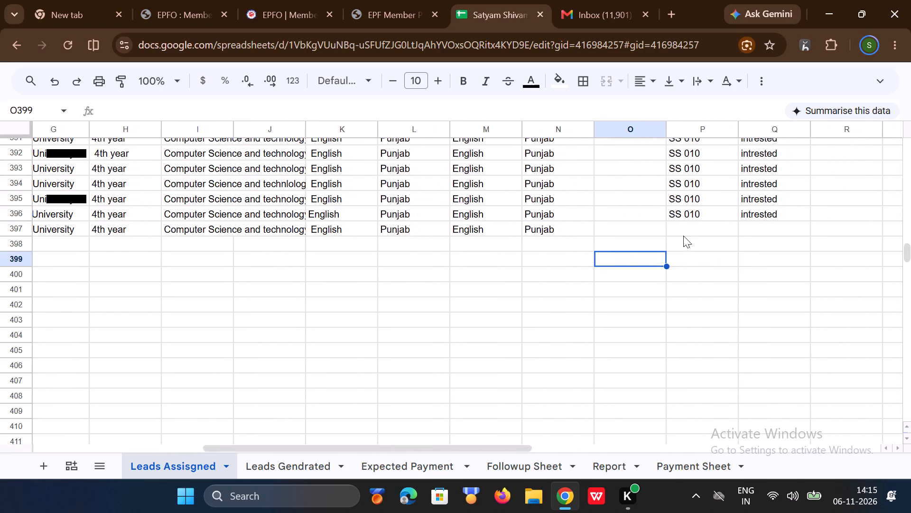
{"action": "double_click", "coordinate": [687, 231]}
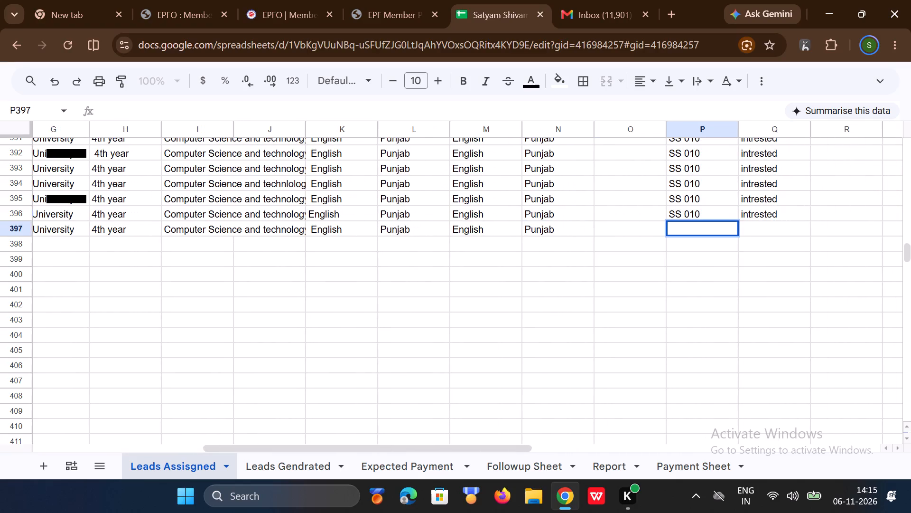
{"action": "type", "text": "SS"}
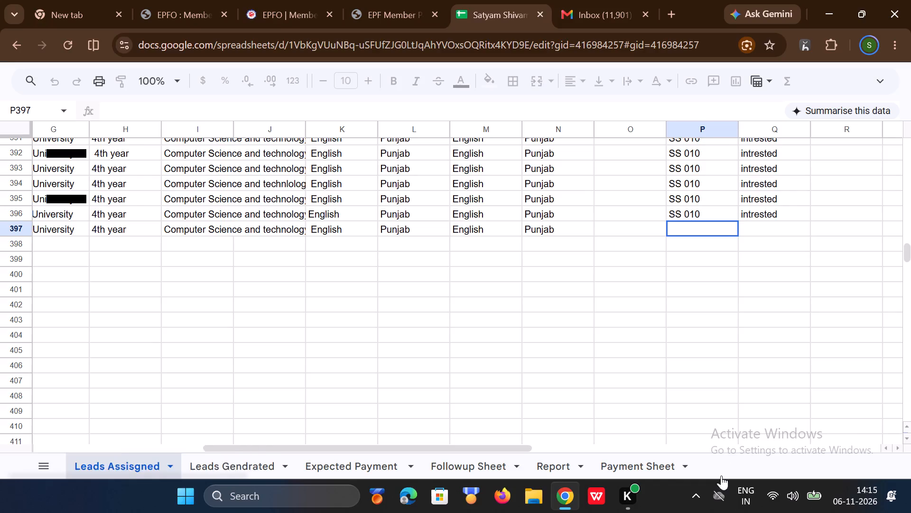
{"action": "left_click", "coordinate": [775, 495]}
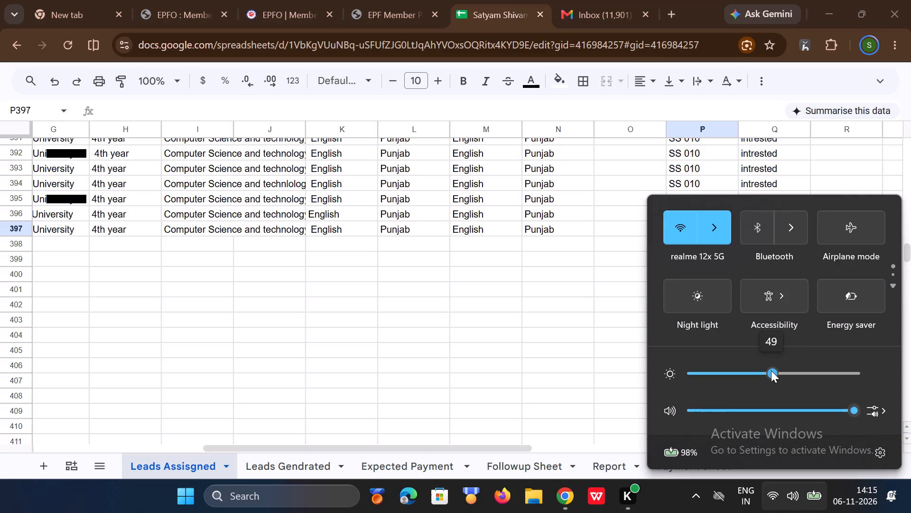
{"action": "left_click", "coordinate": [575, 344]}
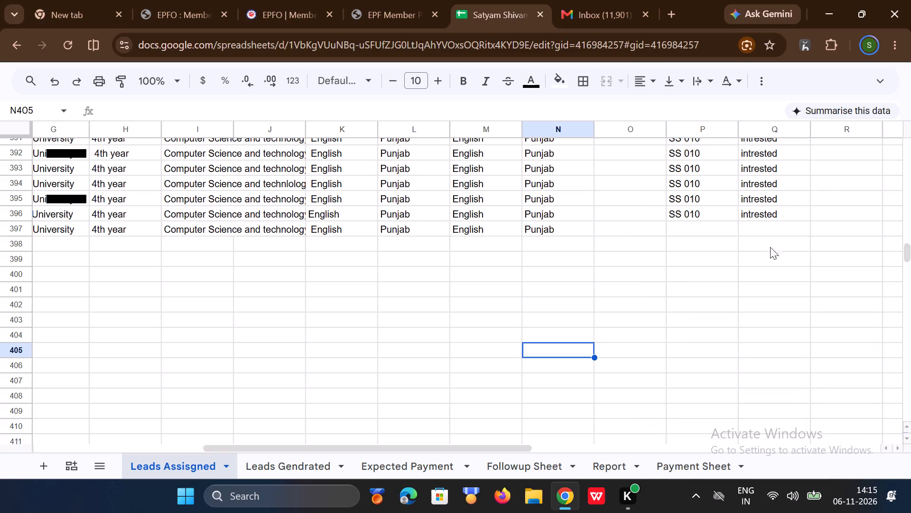
Enter SS as the start of the code in cell P397 for the same lead.
{"action": "double_click", "coordinate": [684, 234]}
{"action": "triple_click", "coordinate": [684, 234]}
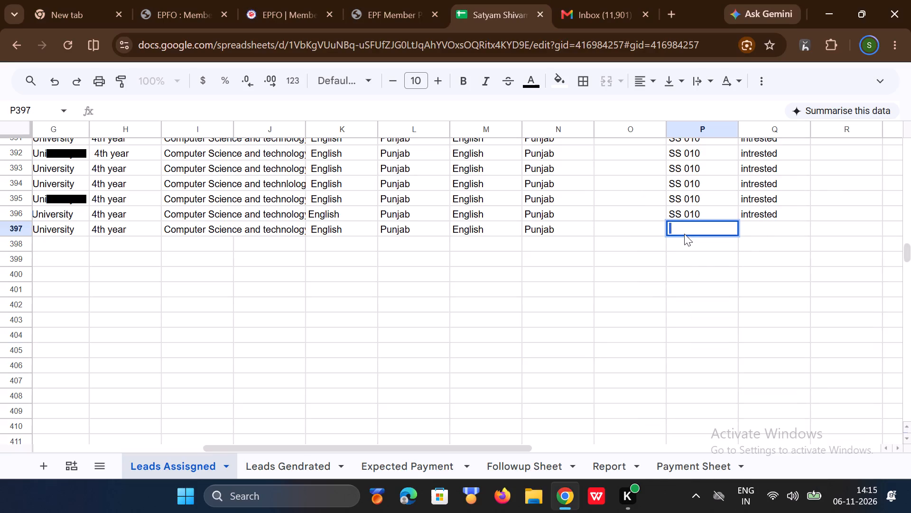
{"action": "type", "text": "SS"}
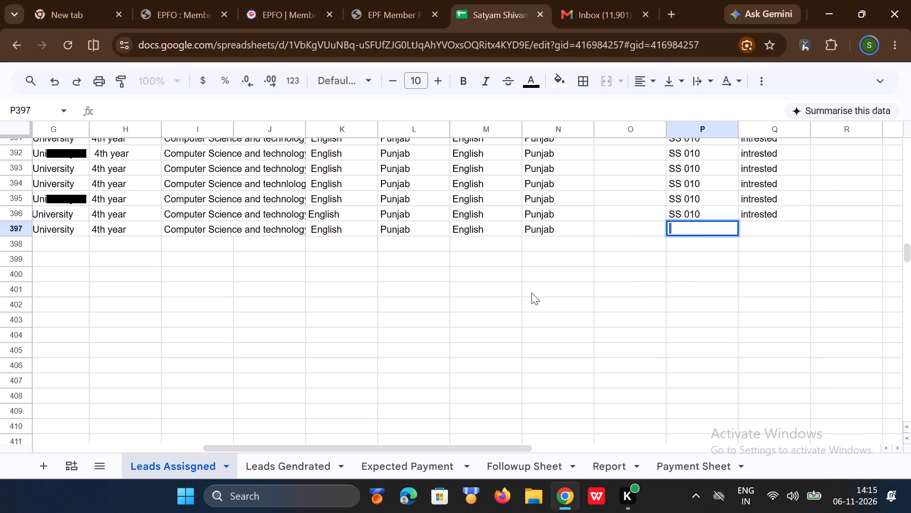
{"action": "left_click", "coordinate": [531, 293]}
{"action": "double_click", "coordinate": [694, 225]}
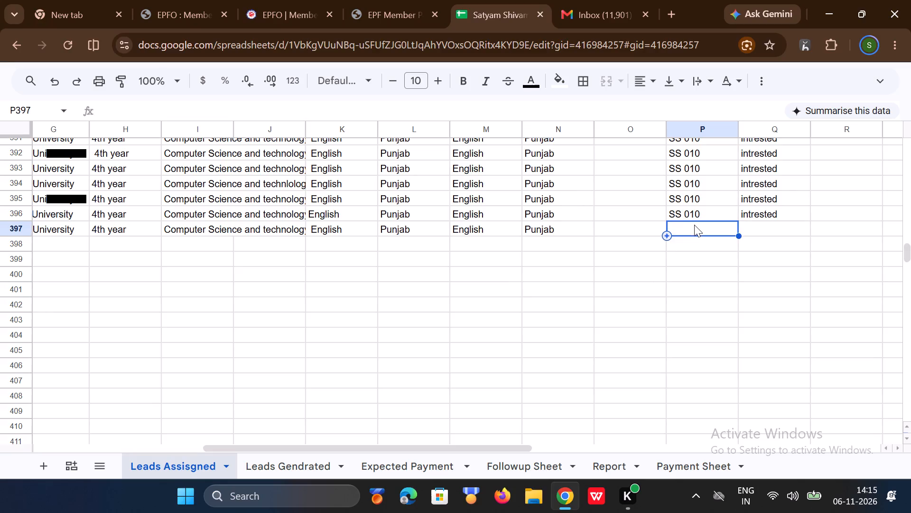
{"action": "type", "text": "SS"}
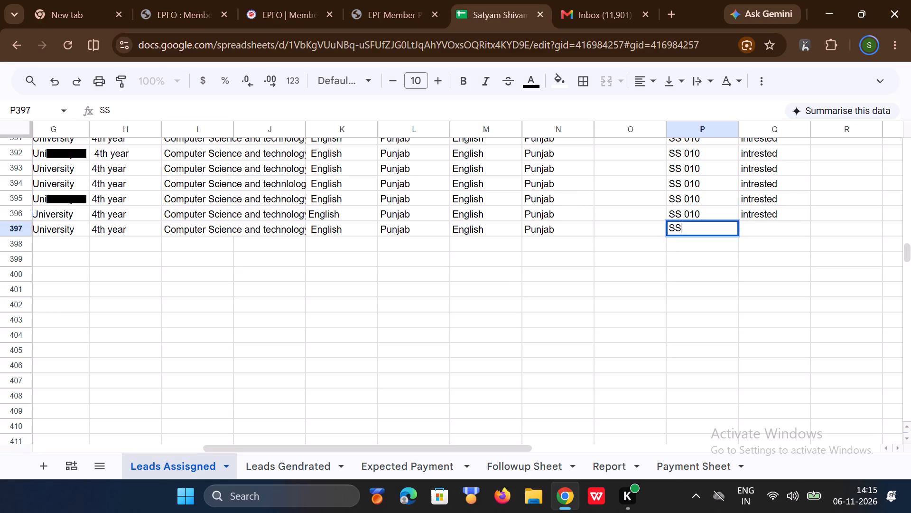
Complete row 397 with the code SS 010 in P397 and the status intrested in Q397.
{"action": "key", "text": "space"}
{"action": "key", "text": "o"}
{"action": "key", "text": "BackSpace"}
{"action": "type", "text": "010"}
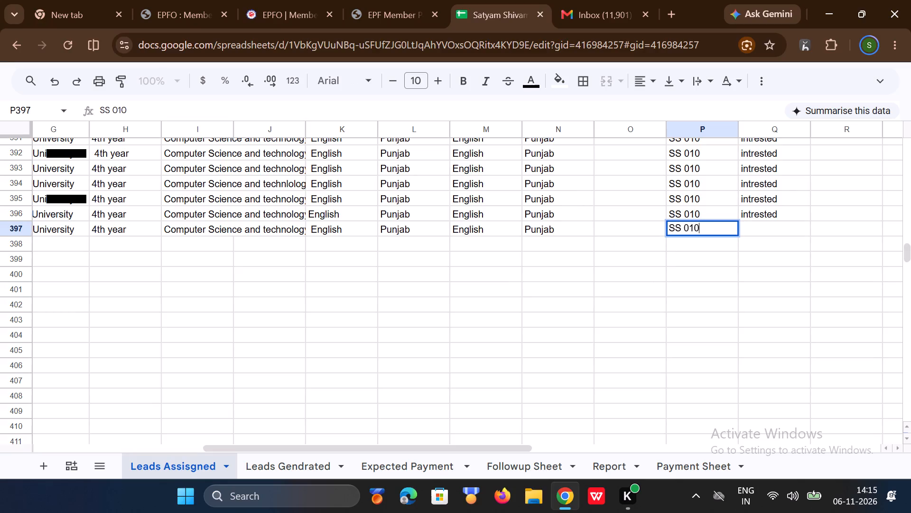
{"action": "double_click", "coordinate": [768, 226]}
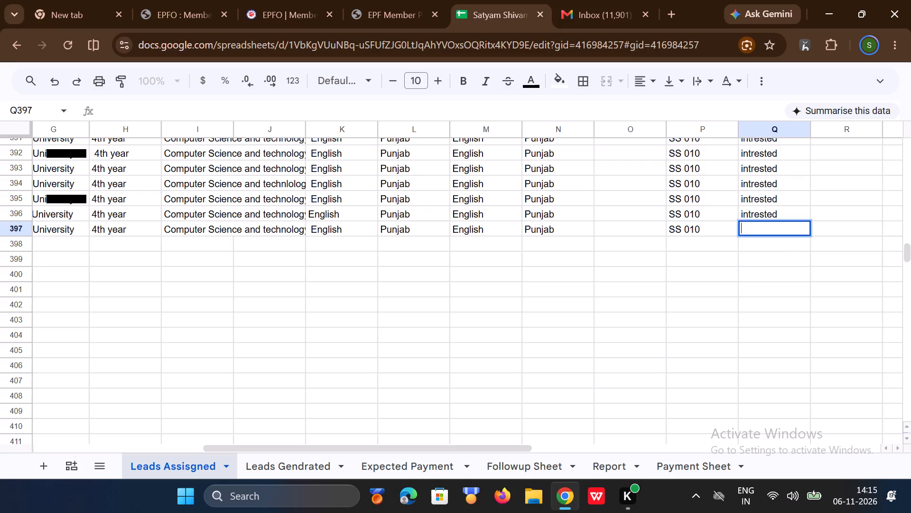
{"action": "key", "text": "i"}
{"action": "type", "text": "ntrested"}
{"action": "left_click", "coordinate": [647, 288]}
Start the next lead's record by entering the student's name in cell A398.
{"action": "scroll", "coordinate": [647, 288], "scroll_direction": "left", "scroll_amount": 1}
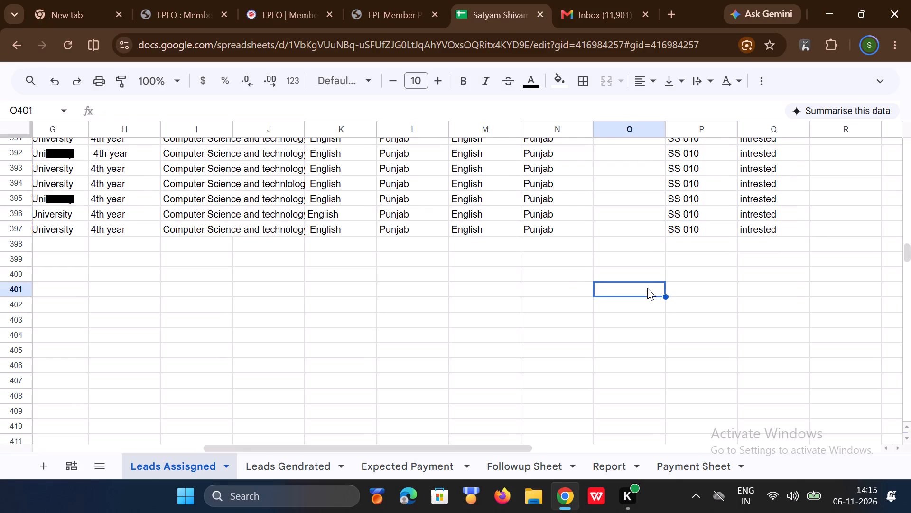
{"action": "scroll", "coordinate": [647, 288], "scroll_direction": "left", "scroll_amount": 1}
{"action": "scroll", "coordinate": [647, 288], "scroll_direction": "right", "scroll_amount": 12}
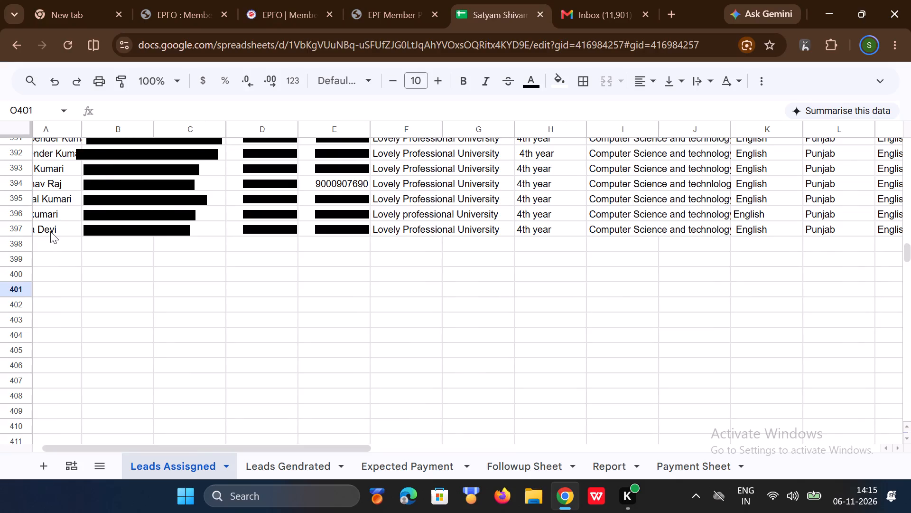
{"action": "double_click", "coordinate": [56, 248]}
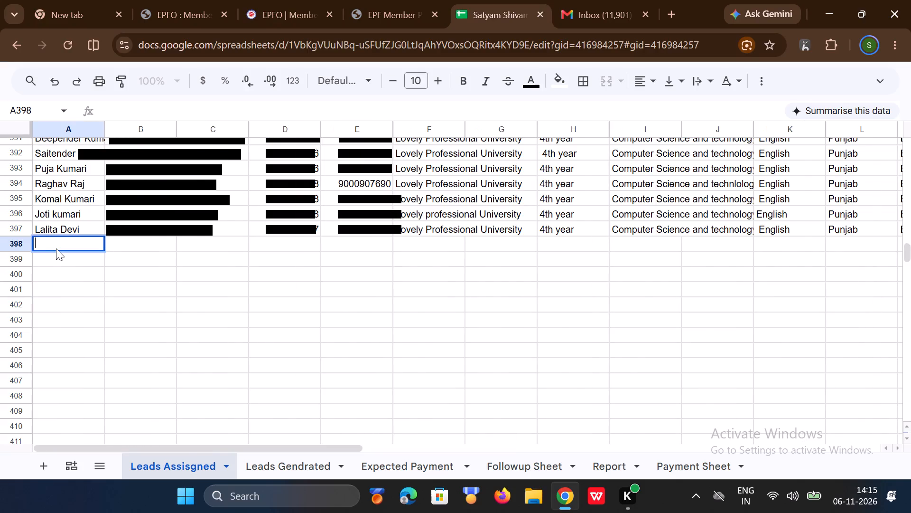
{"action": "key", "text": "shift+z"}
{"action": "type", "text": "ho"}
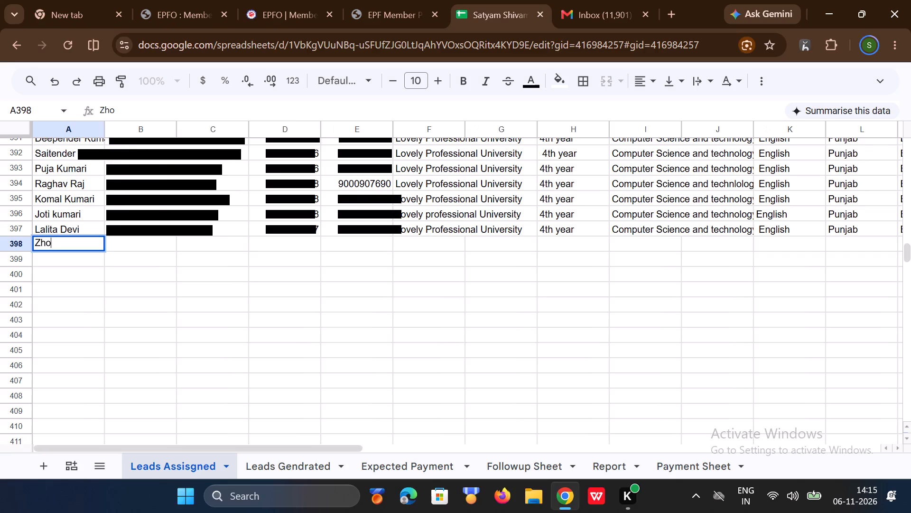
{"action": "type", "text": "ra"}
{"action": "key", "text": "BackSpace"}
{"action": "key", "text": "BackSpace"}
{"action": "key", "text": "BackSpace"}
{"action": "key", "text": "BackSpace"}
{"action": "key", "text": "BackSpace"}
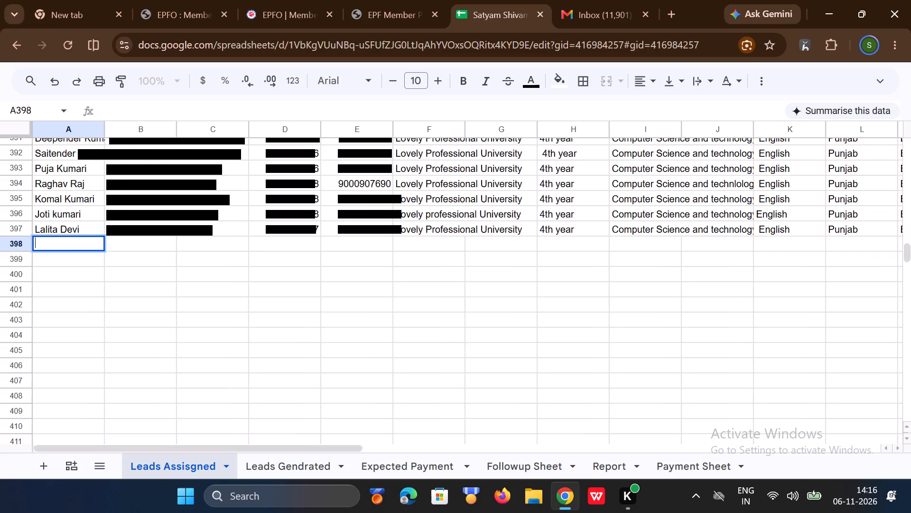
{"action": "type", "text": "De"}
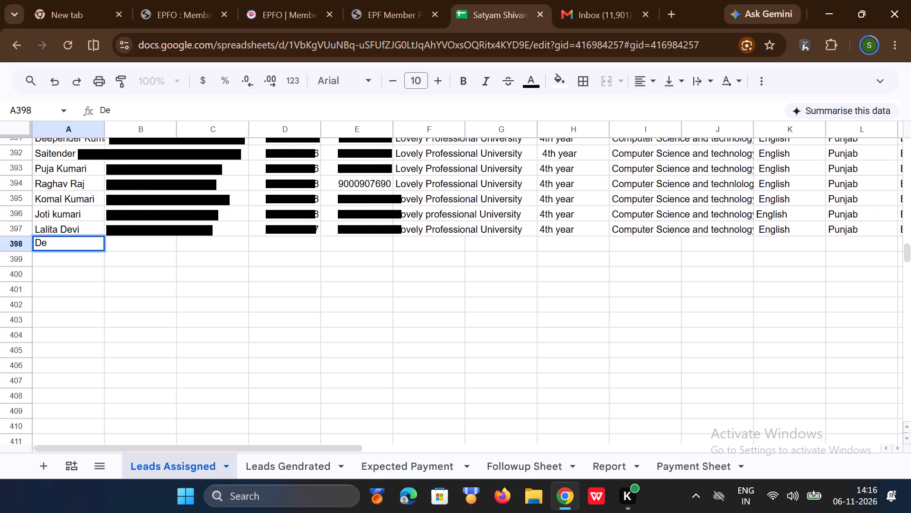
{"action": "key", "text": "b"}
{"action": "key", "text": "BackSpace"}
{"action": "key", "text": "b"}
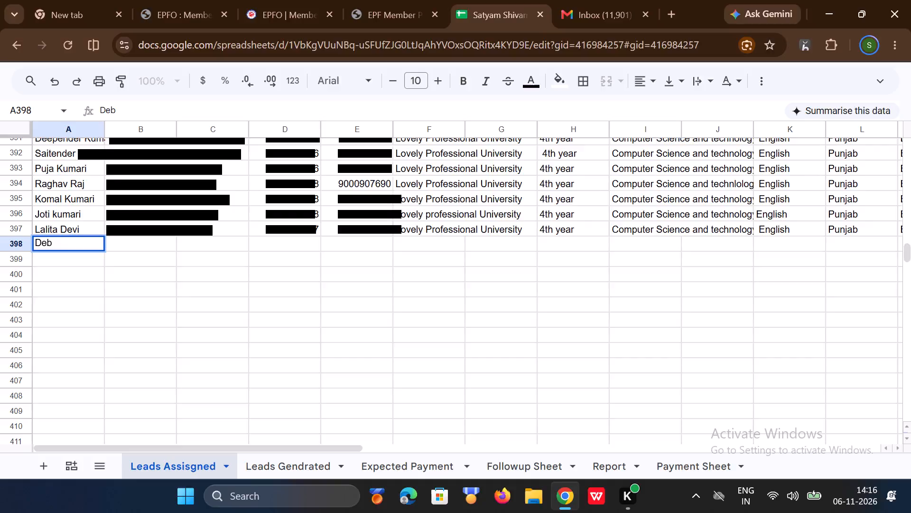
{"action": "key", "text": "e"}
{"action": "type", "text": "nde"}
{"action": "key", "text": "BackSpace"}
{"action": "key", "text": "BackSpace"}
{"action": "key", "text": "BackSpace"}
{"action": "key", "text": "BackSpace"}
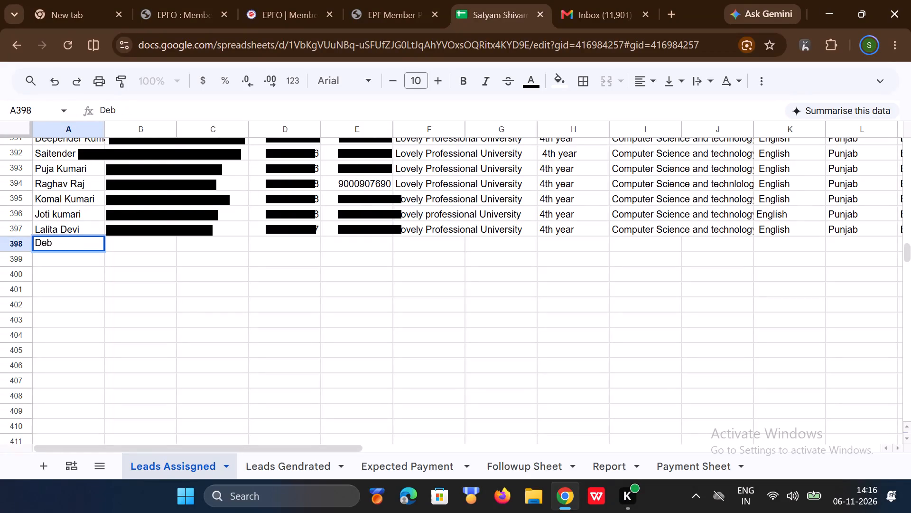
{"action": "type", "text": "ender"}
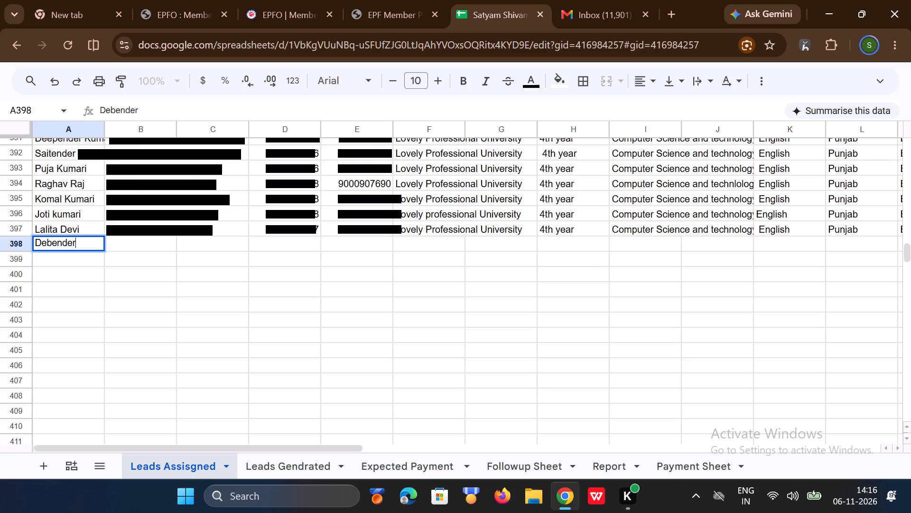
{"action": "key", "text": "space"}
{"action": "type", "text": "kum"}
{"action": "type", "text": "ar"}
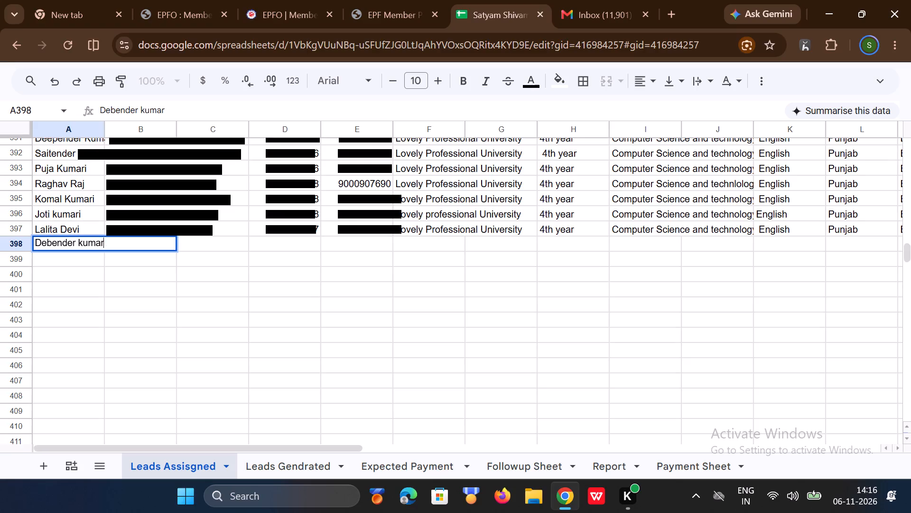
{"action": "left_click", "coordinate": [114, 277]}
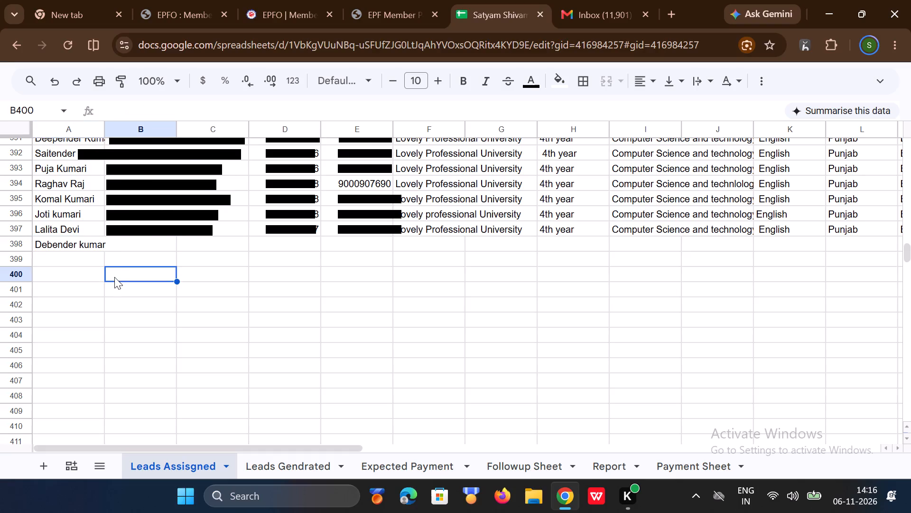
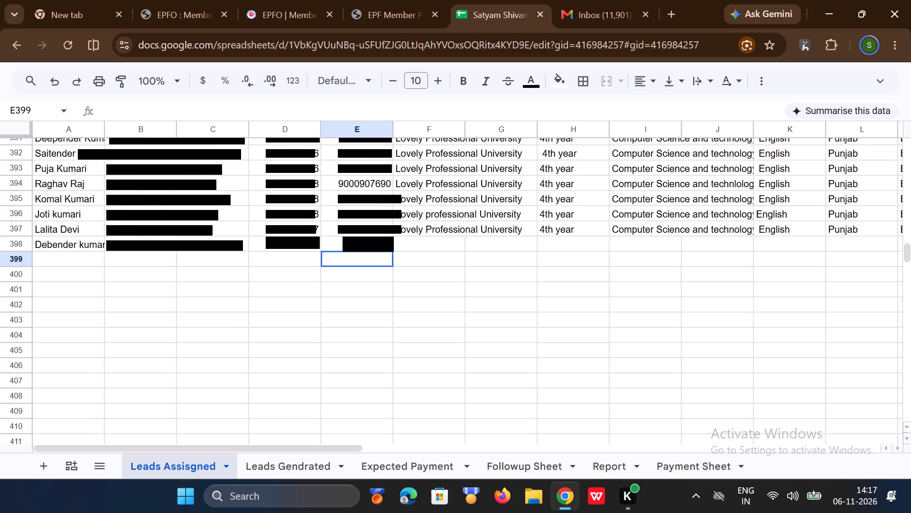
Complete the phone number in cell E398 by appending its missing final digit.
{"action": "double_click", "coordinate": [362, 242]}
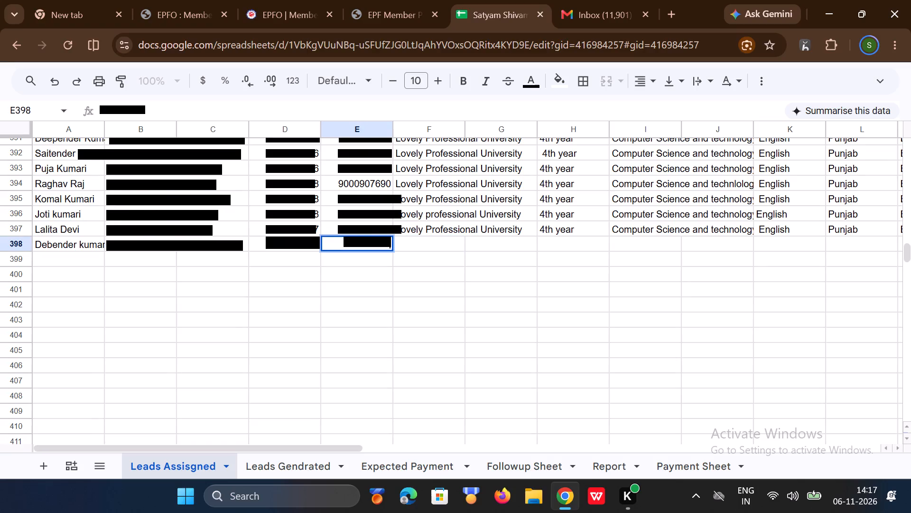
{"action": "key", "text": "7"}
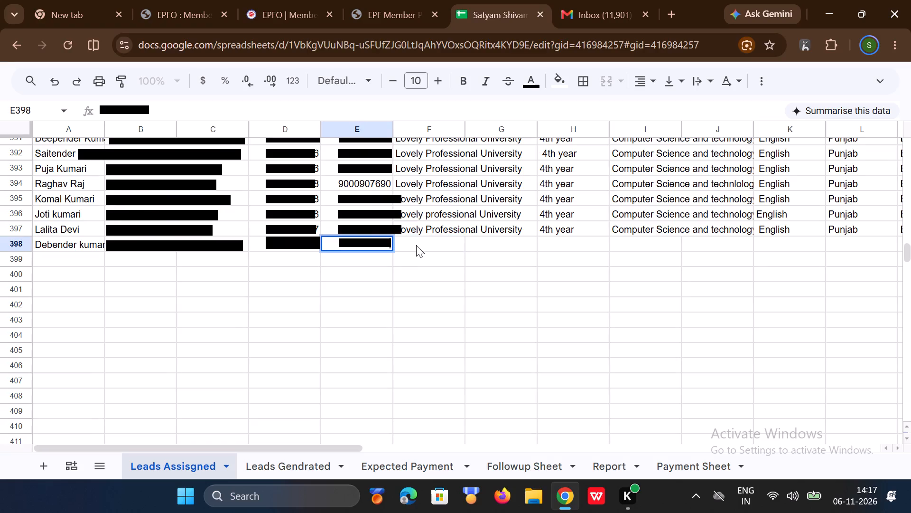
Enter the university name, starting with Lovely, in cell F398 for the same lead.
{"action": "double_click", "coordinate": [416, 245]}
{"action": "type", "text": "Lo"}
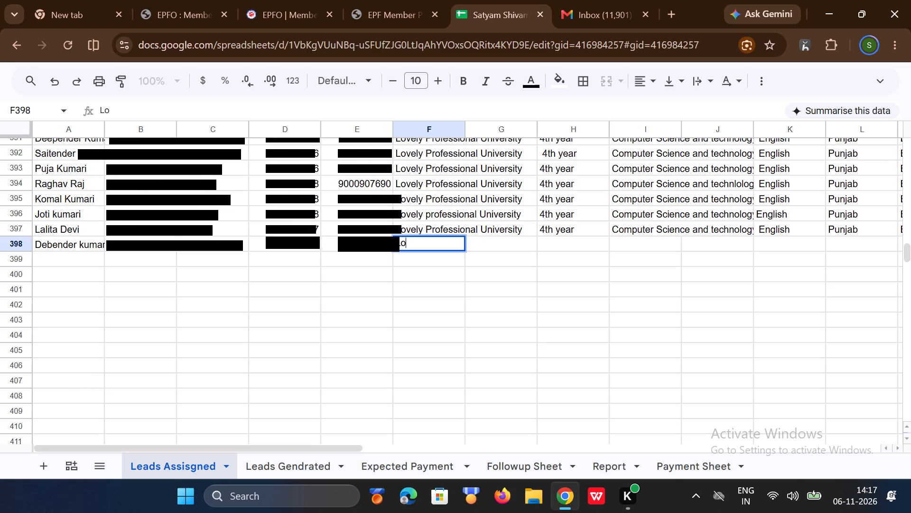
{"action": "type", "text": "ve"}
{"action": "type", "text": "ly"}
{"action": "key", "text": "space"}
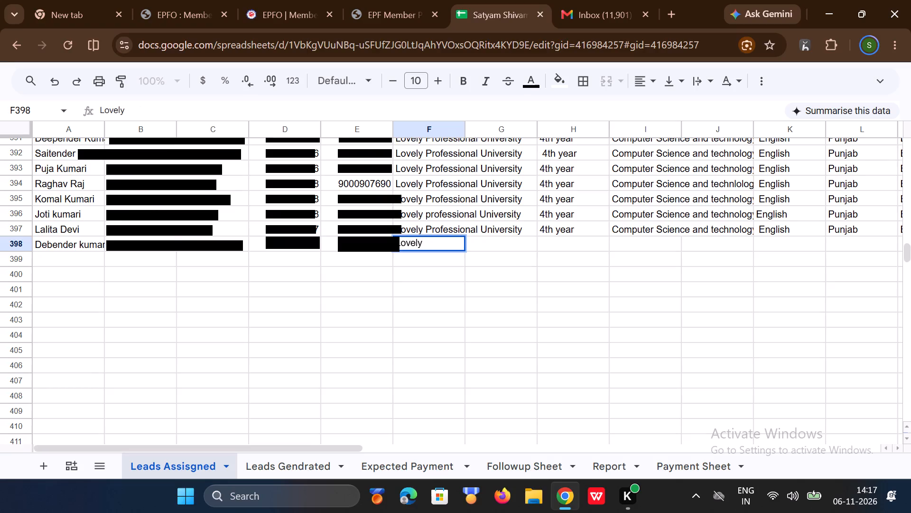
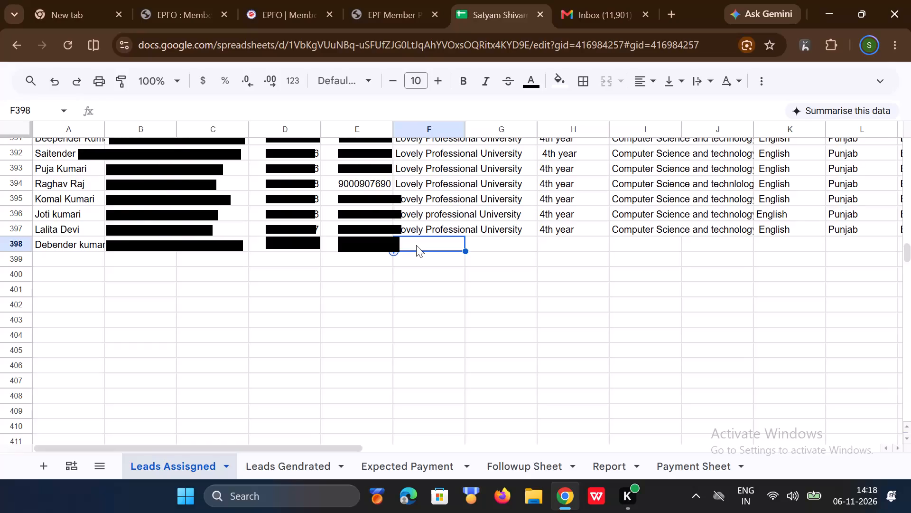
Enter Lovely Professional University as the university name in cell F398.
{"action": "double_click", "coordinate": [416, 245]}
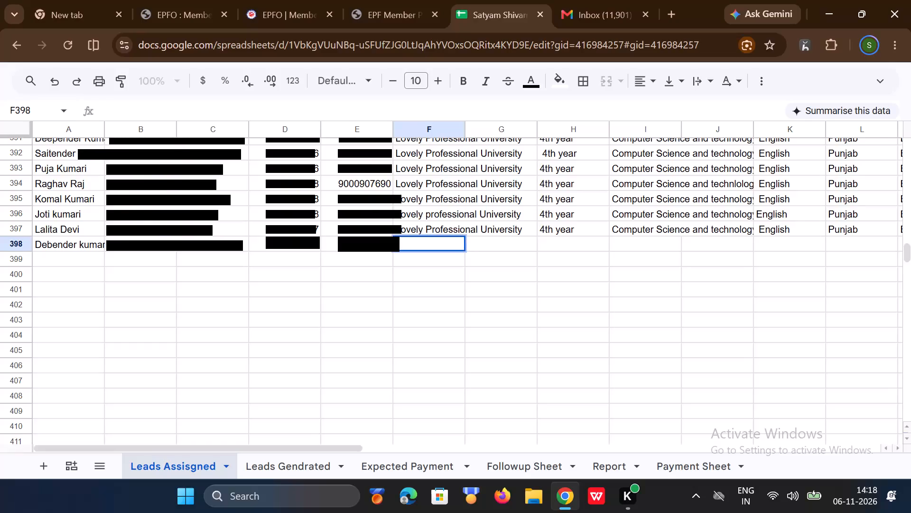
{"action": "key", "text": "shift+l"}
{"action": "left_click", "coordinate": [416, 245]}
{"action": "left_click", "coordinate": [437, 377]}
{"action": "double_click", "coordinate": [413, 243]}
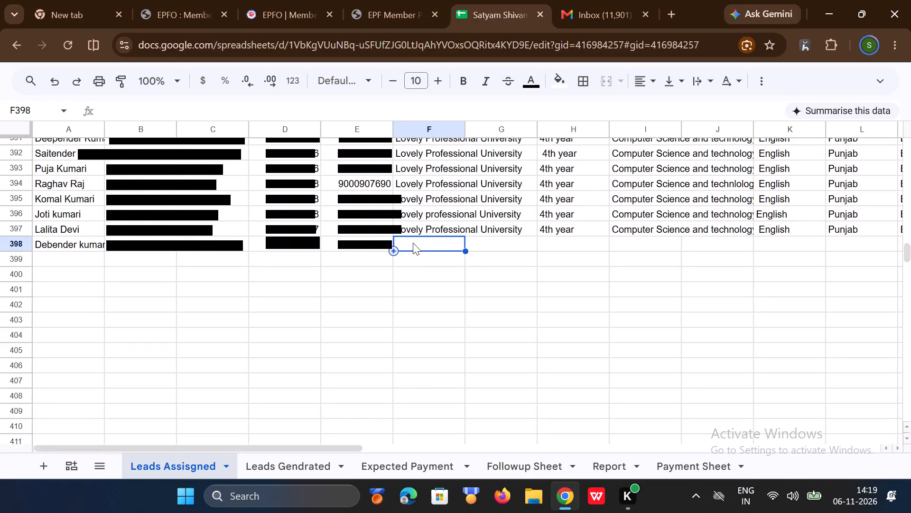
{"action": "type", "text": "Lo"}
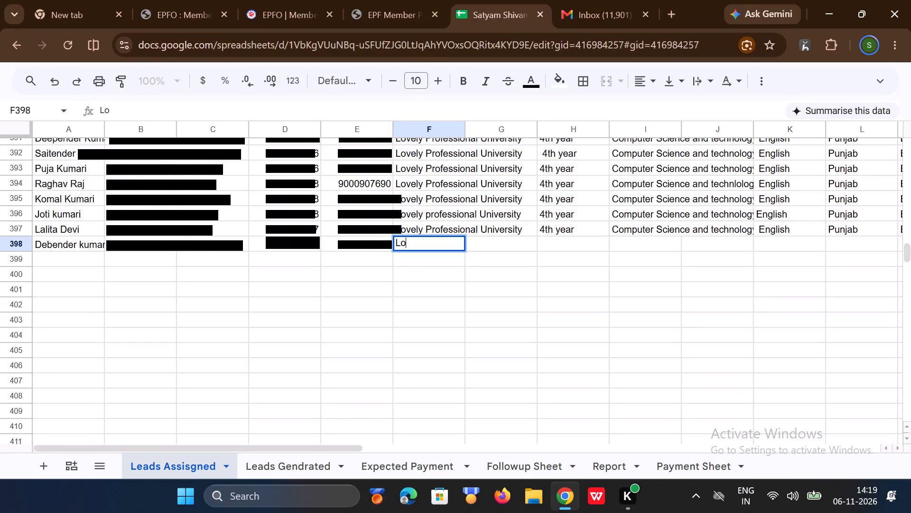
{"action": "type", "text": "ve"}
{"action": "type", "text": "lt"}
{"action": "key", "text": "BackSpace"}
{"action": "type", "text": "y b"}
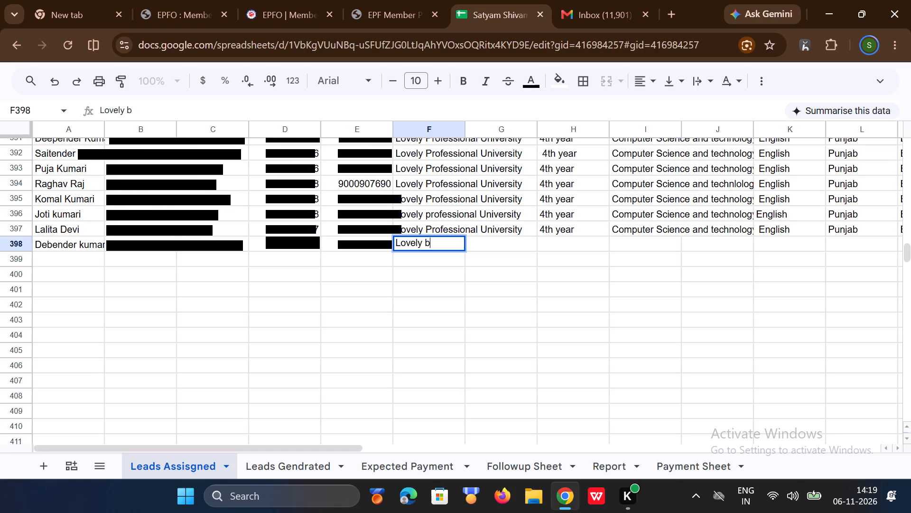
{"action": "key", "text": "BackSpace"}
{"action": "key", "text": "shift+p"}
{"action": "type", "text": "rofe"}
{"action": "type", "text": "ssiona;l"}
{"action": "key", "text": "BackSpace"}
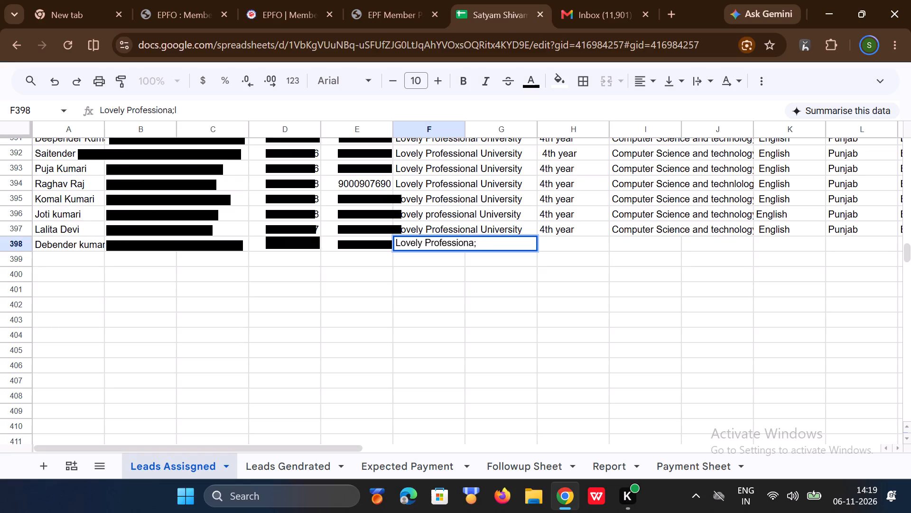
{"action": "key", "text": "BackSpace"}
{"action": "type", "text": "l"}
{"action": "key", "text": "space"}
{"action": "key", "text": "shift+u"}
{"action": "type", "text": "ni"}
{"action": "type", "text": "vers"}
{"action": "type", "text": "ity"}
Enter 4th year as the year of study in cell H398.
{"action": "double_click", "coordinate": [554, 244]}
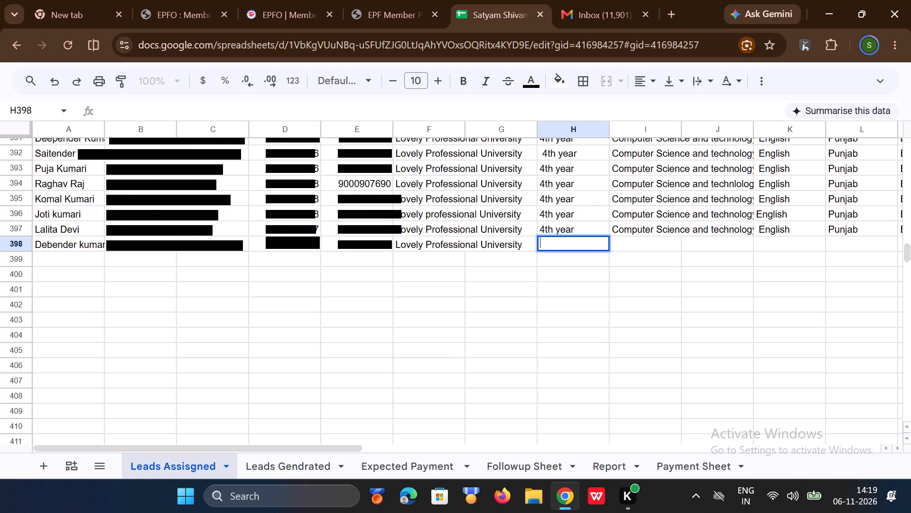
{"action": "key", "text": "4"}
{"action": "type", "text": "th year"}
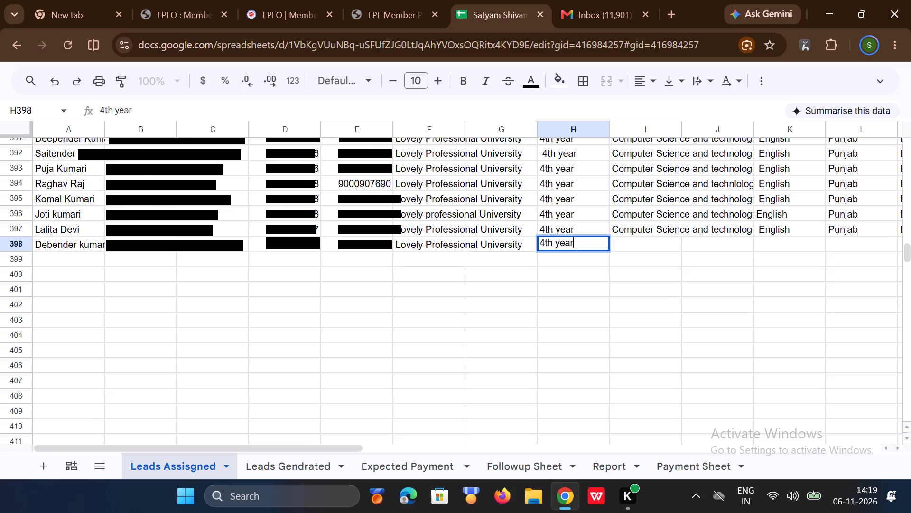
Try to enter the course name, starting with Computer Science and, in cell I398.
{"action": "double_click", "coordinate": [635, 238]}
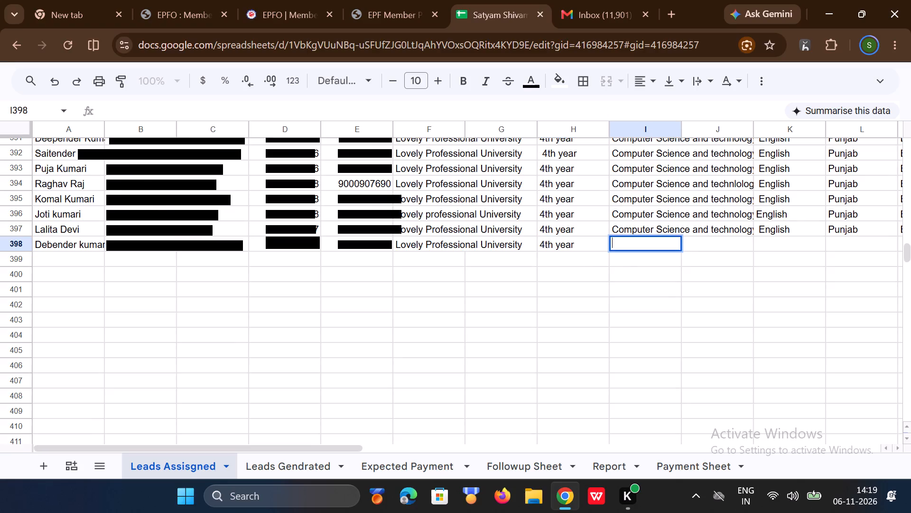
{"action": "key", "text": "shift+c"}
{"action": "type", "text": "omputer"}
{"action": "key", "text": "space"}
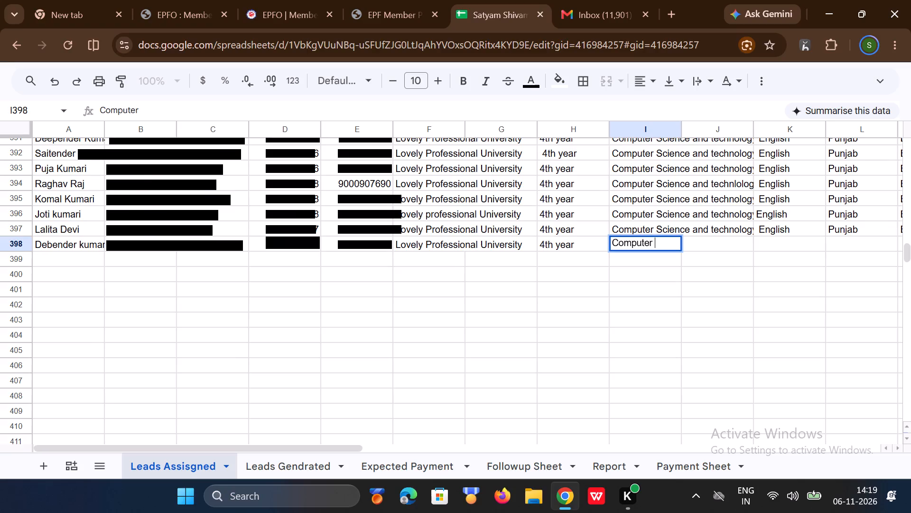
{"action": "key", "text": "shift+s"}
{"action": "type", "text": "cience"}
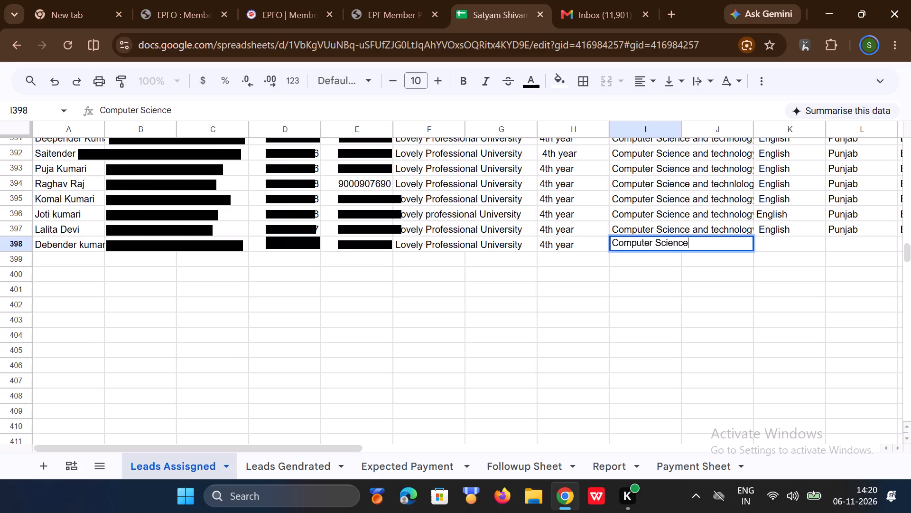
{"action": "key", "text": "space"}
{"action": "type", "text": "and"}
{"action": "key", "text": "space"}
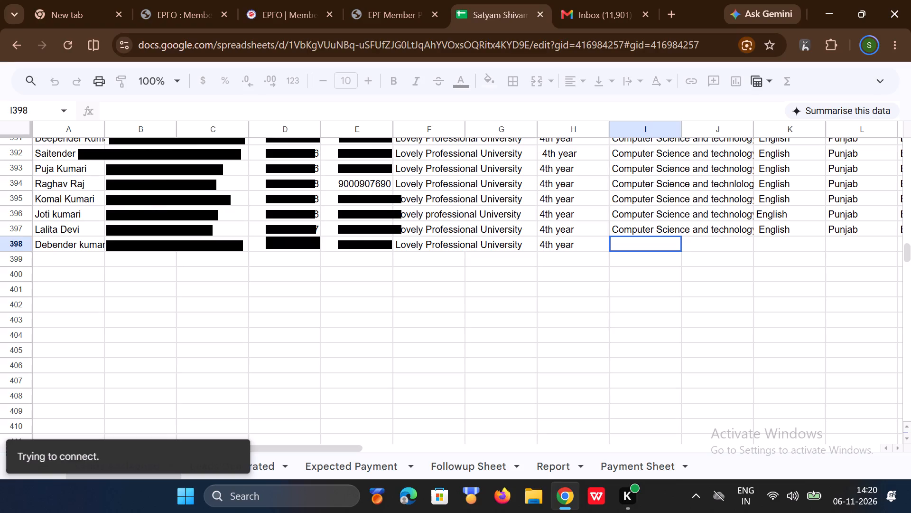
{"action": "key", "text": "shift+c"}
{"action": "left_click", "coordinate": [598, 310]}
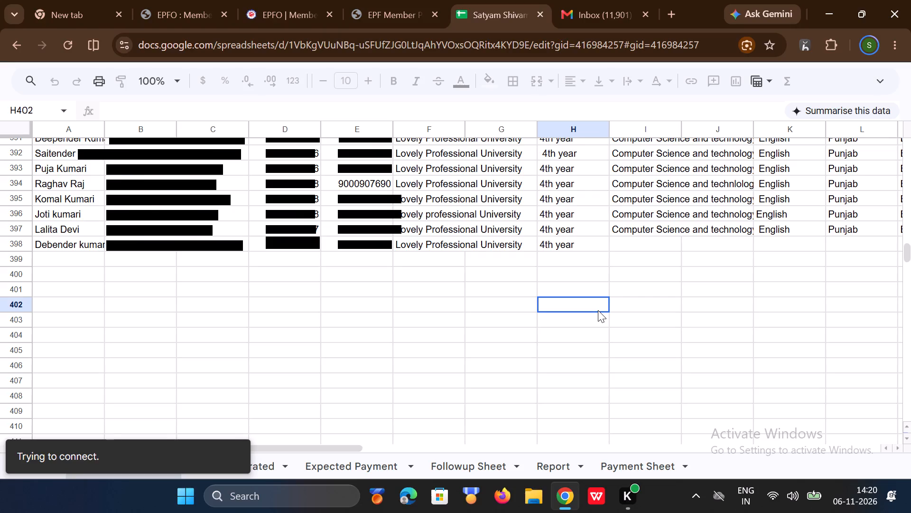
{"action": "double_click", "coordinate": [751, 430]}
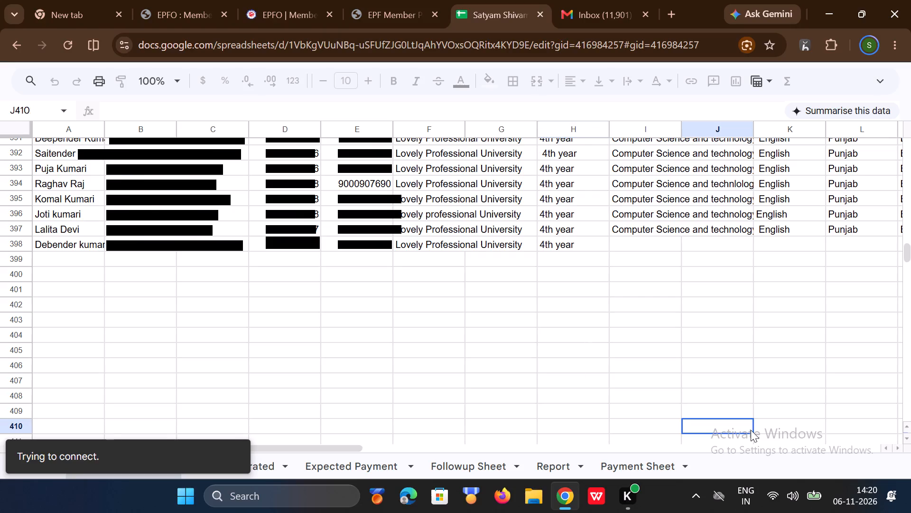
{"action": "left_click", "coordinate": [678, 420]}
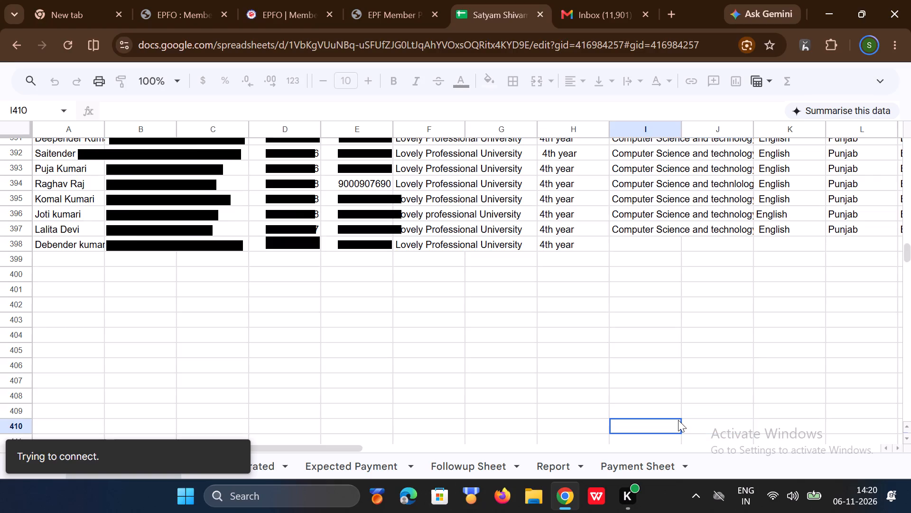
Check the computer's Wi-Fi connection in the system quick settings, then return to the sheet.
{"action": "left_click", "coordinate": [770, 487]}
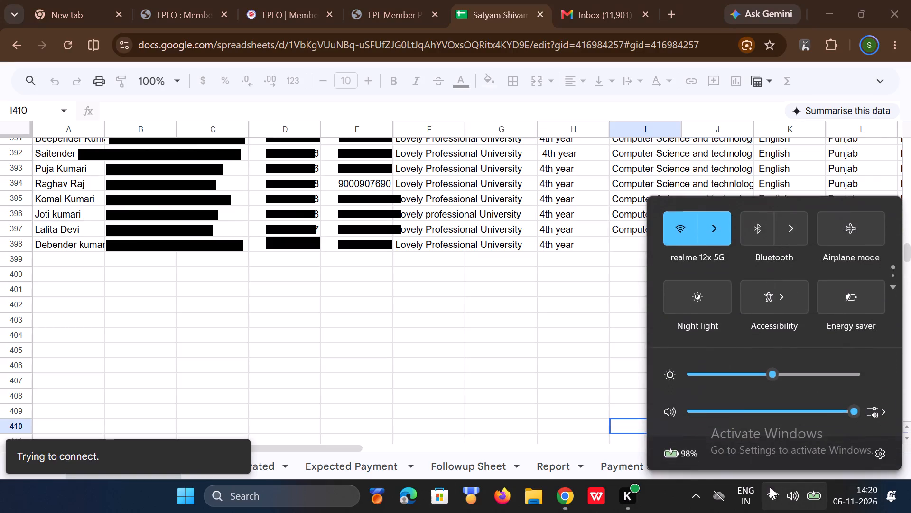
{"action": "double_click", "coordinate": [594, 353]}
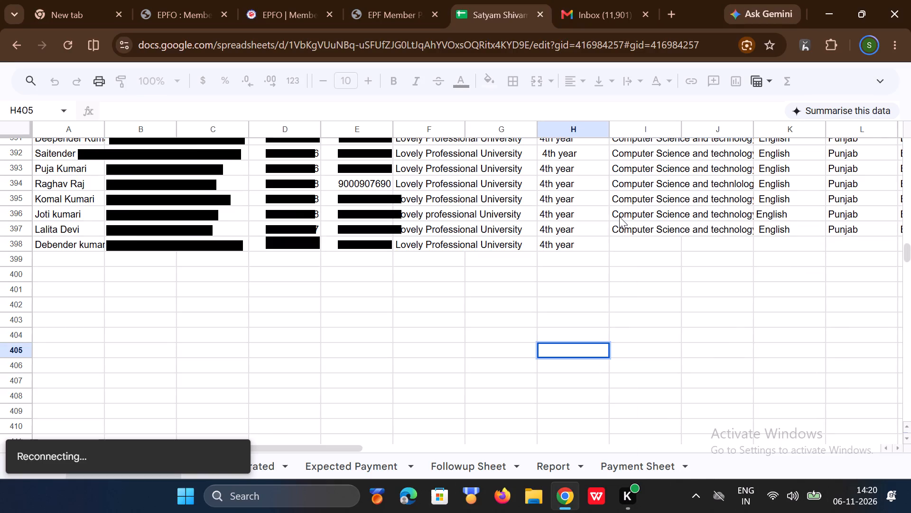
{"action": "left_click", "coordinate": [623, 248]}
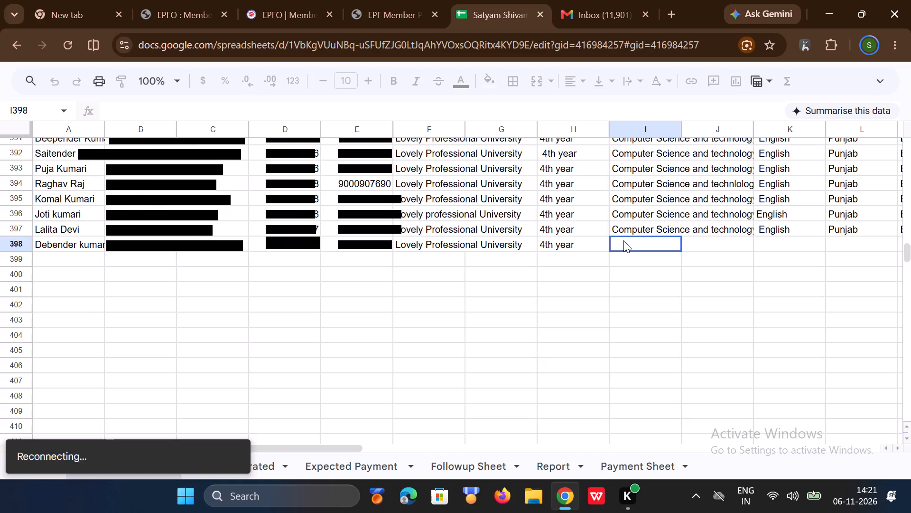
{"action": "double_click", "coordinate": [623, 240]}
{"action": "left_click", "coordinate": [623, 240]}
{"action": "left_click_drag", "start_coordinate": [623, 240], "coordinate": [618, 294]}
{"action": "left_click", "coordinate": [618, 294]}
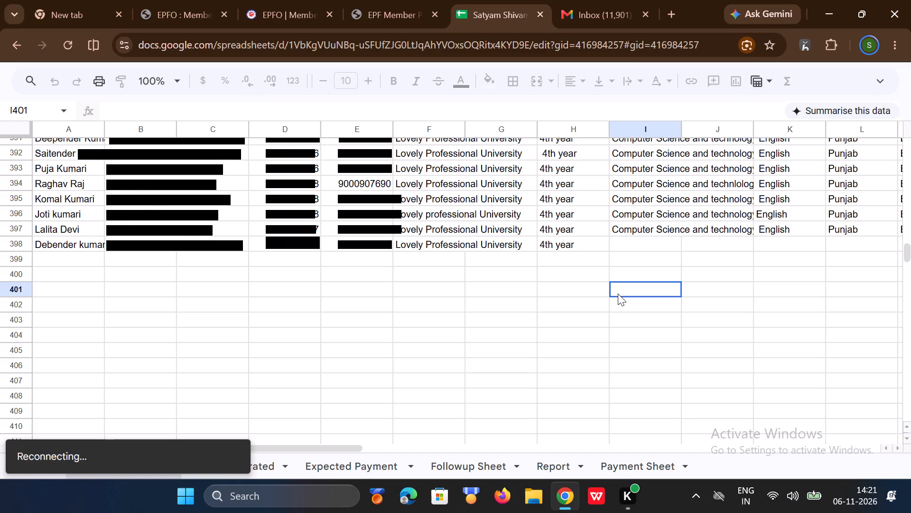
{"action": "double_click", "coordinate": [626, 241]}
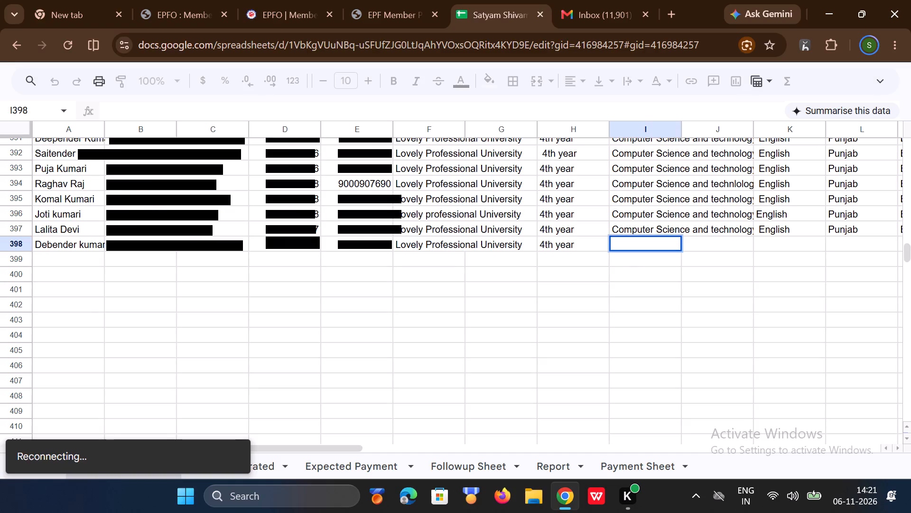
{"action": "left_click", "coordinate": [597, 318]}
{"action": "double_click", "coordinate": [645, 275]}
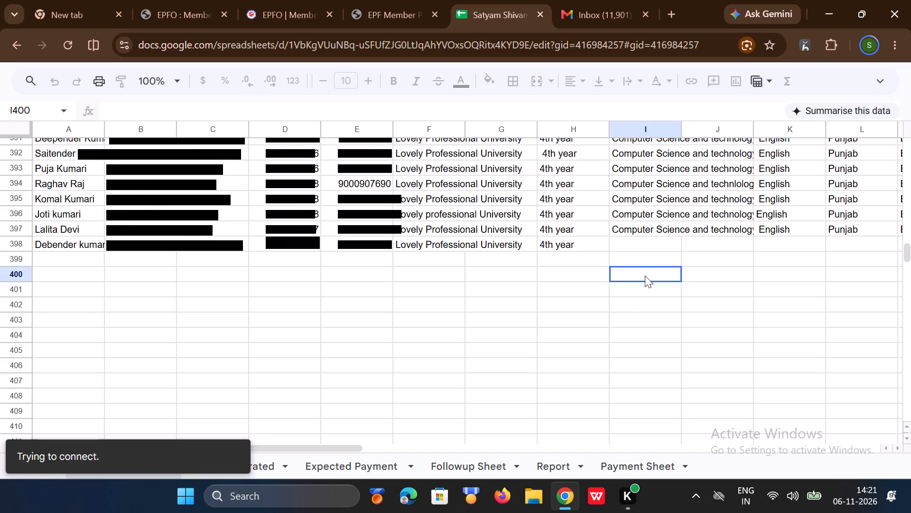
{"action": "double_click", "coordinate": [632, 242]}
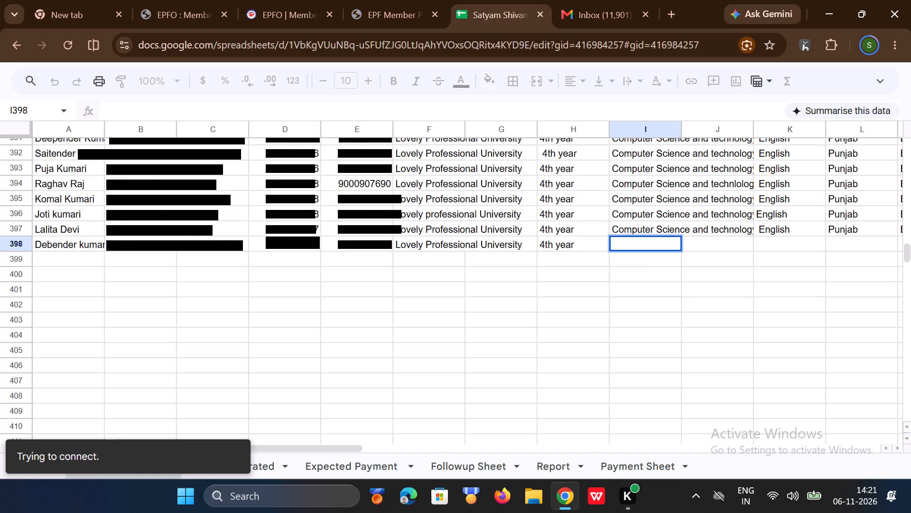
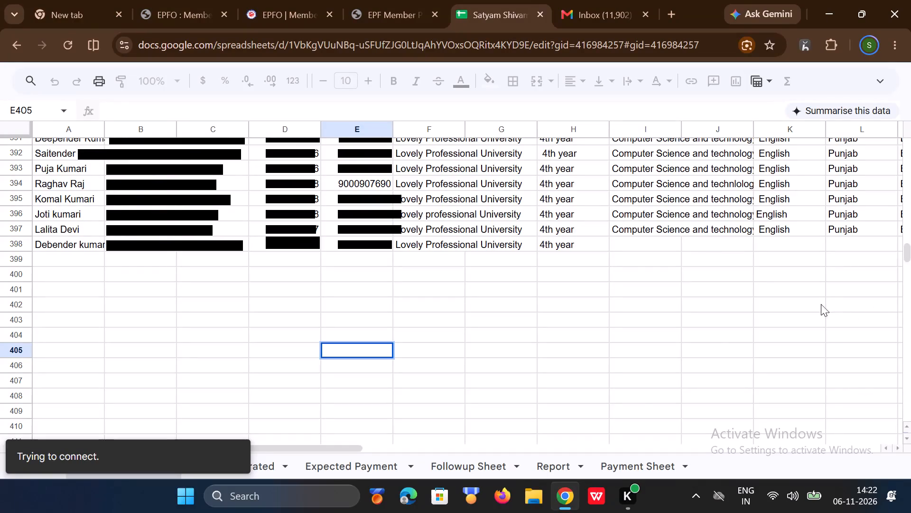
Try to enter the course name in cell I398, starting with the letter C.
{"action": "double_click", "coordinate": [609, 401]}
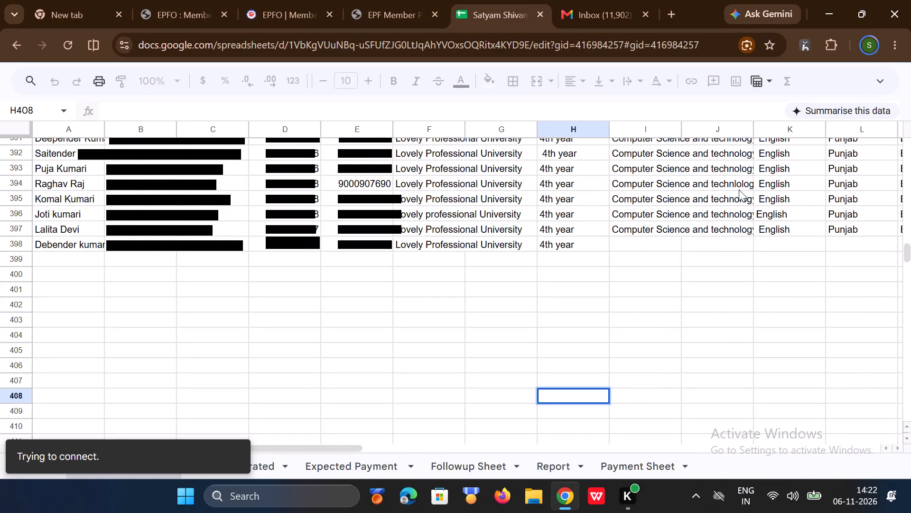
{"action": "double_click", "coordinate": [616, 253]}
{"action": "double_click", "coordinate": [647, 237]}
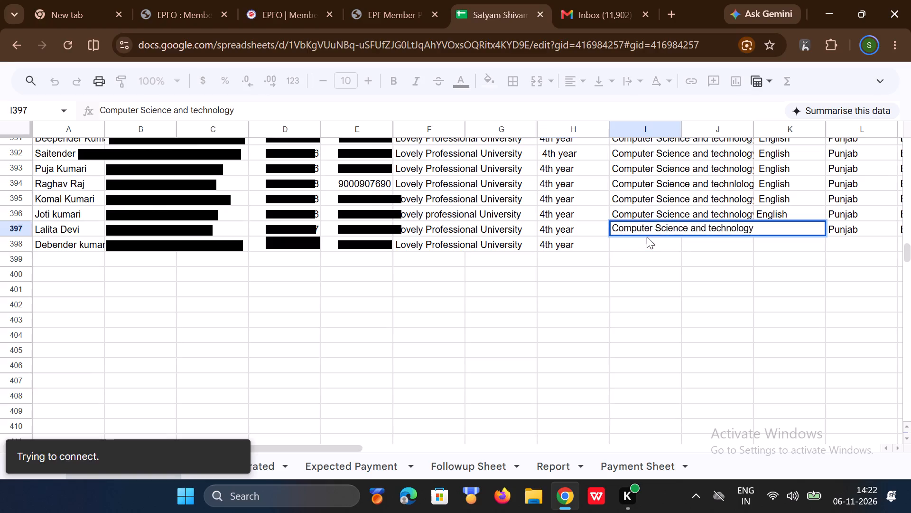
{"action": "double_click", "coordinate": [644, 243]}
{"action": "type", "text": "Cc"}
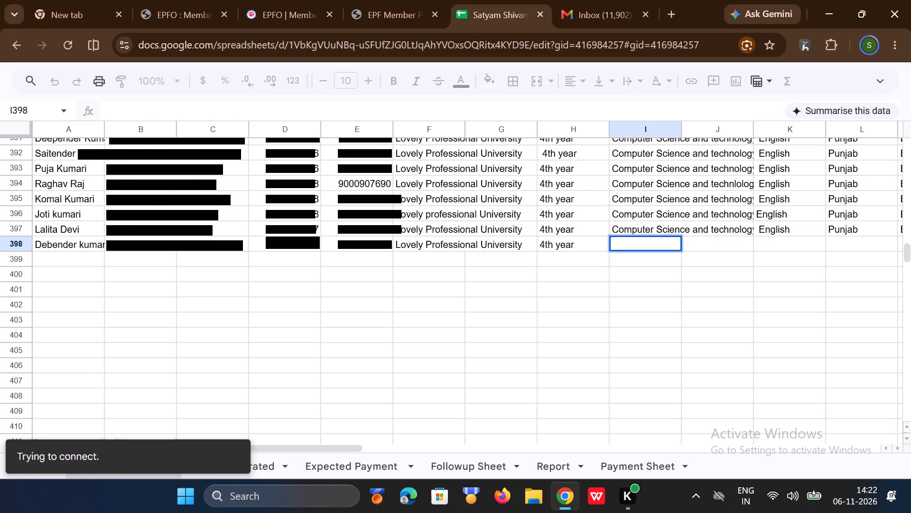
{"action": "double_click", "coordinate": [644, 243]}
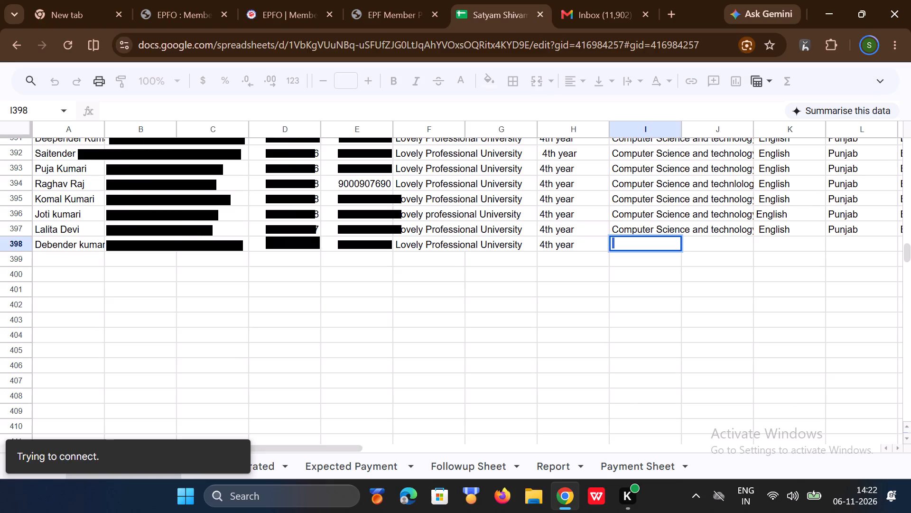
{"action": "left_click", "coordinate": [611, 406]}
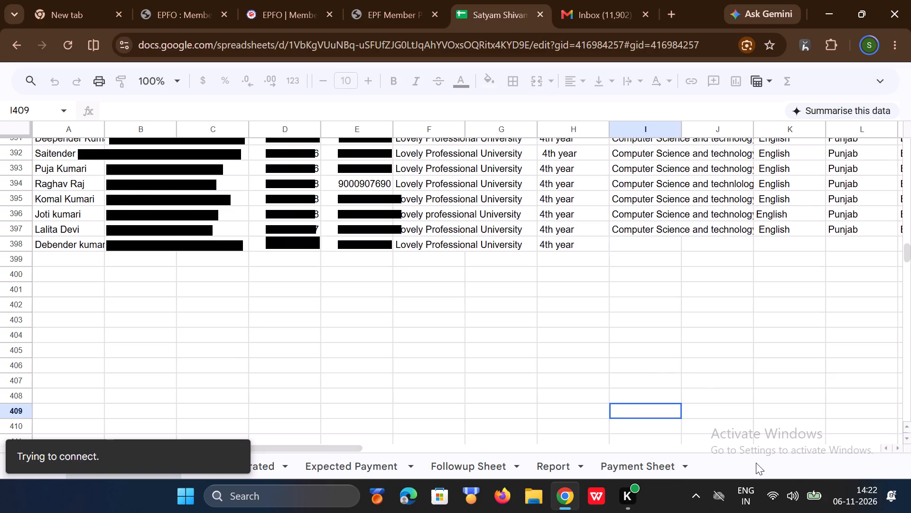
Check the computer's Wi-Fi connection in the system quick settings, then return to the sheet.
{"action": "left_click", "coordinate": [768, 496]}
{"action": "left_click", "coordinate": [715, 242]}
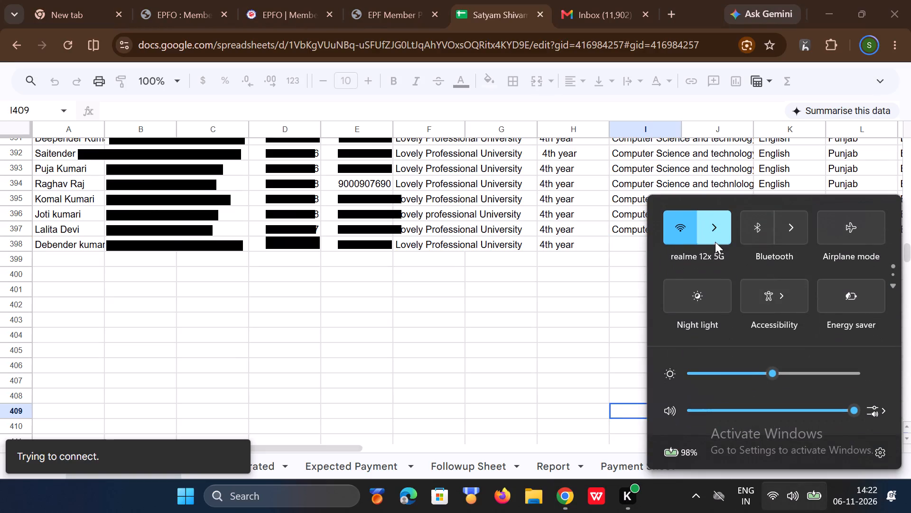
{"action": "left_click", "coordinate": [521, 341]}
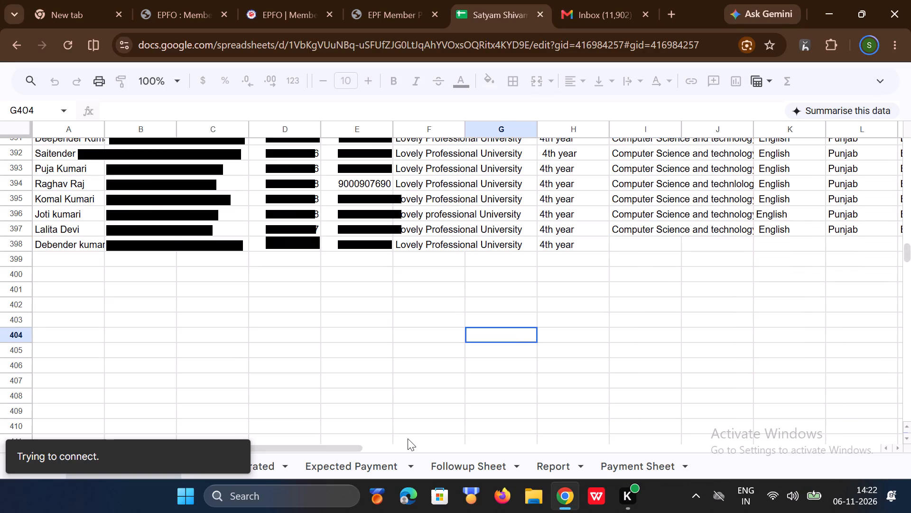
{"action": "left_click", "coordinate": [408, 438]}
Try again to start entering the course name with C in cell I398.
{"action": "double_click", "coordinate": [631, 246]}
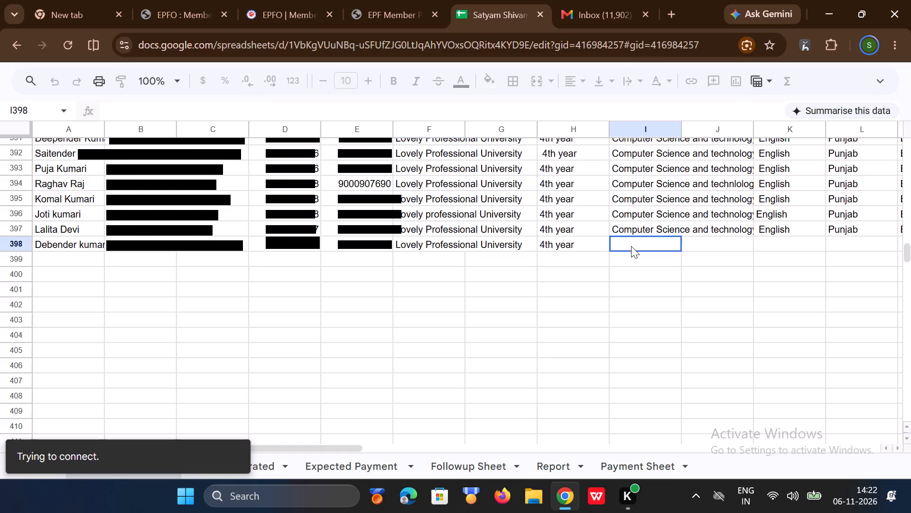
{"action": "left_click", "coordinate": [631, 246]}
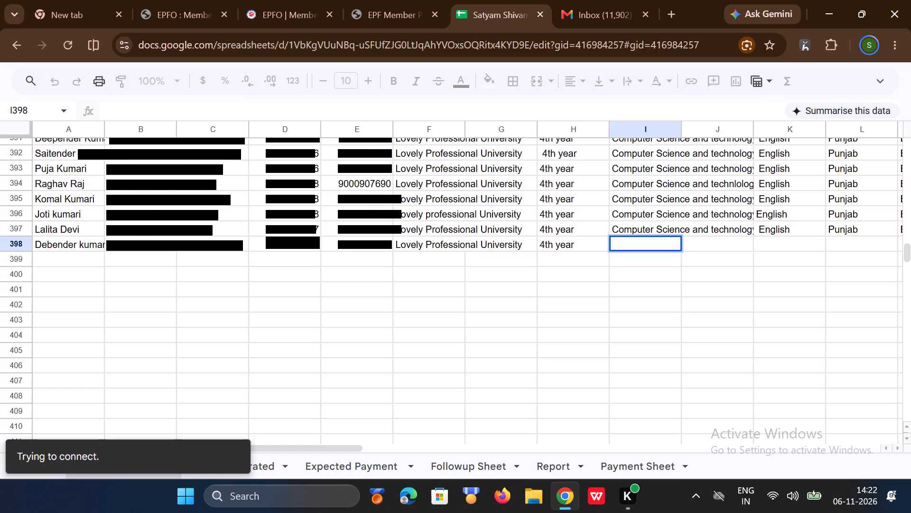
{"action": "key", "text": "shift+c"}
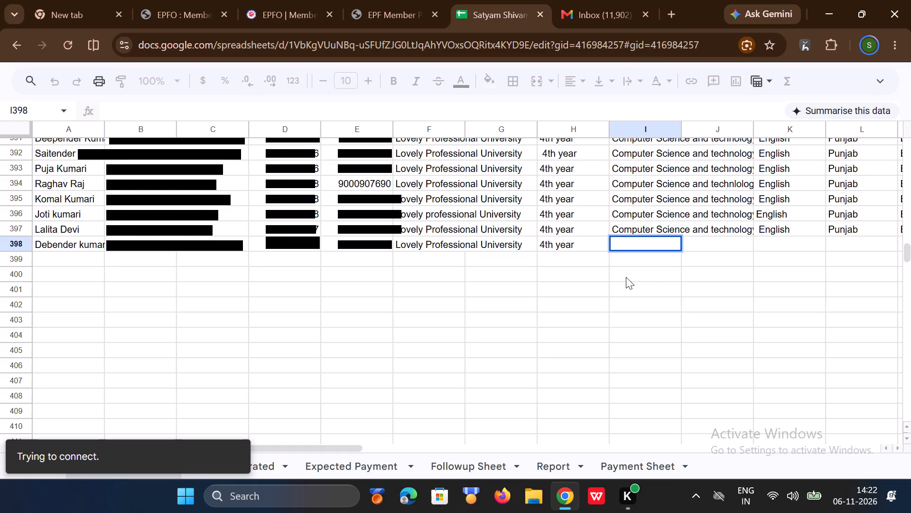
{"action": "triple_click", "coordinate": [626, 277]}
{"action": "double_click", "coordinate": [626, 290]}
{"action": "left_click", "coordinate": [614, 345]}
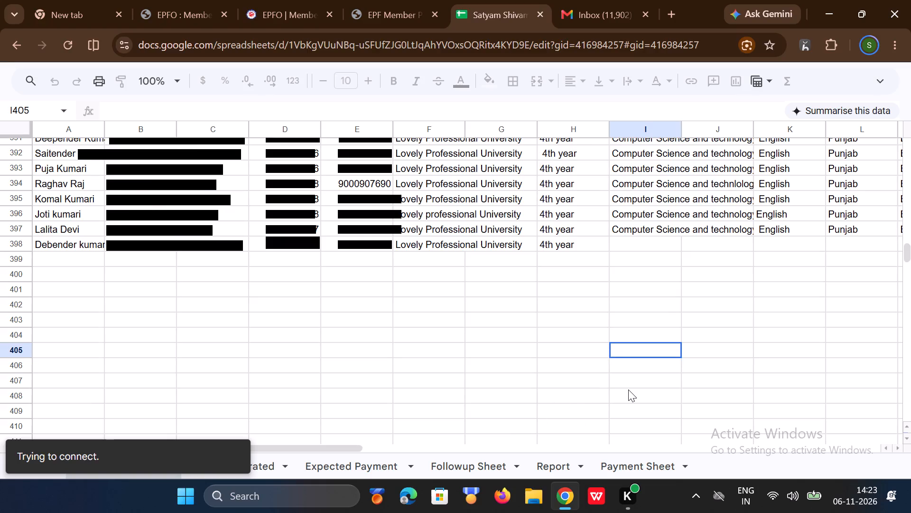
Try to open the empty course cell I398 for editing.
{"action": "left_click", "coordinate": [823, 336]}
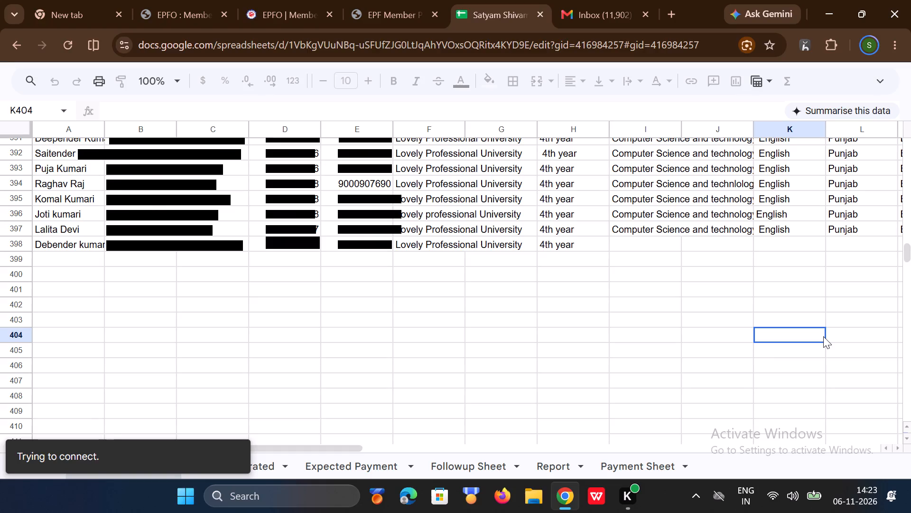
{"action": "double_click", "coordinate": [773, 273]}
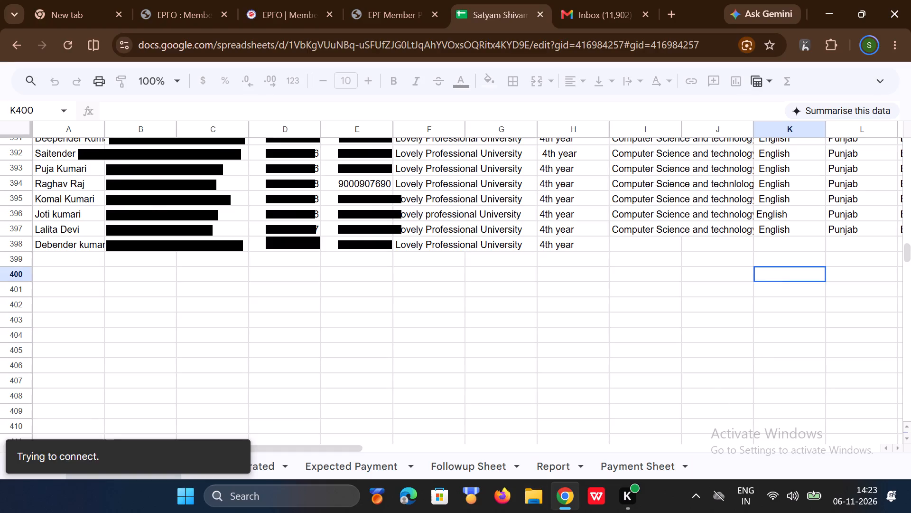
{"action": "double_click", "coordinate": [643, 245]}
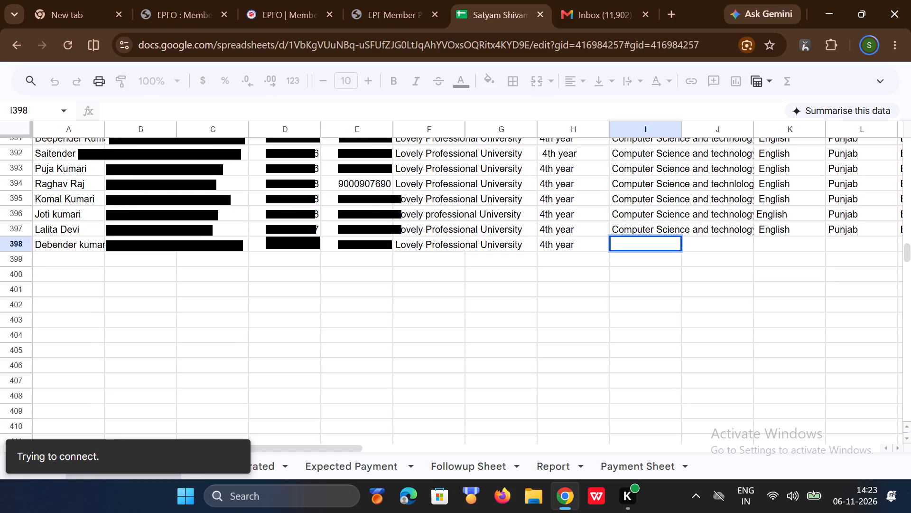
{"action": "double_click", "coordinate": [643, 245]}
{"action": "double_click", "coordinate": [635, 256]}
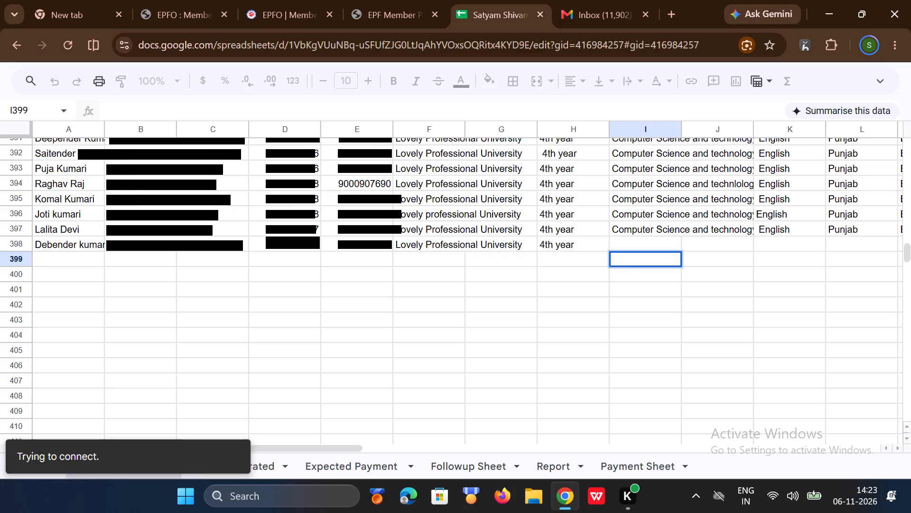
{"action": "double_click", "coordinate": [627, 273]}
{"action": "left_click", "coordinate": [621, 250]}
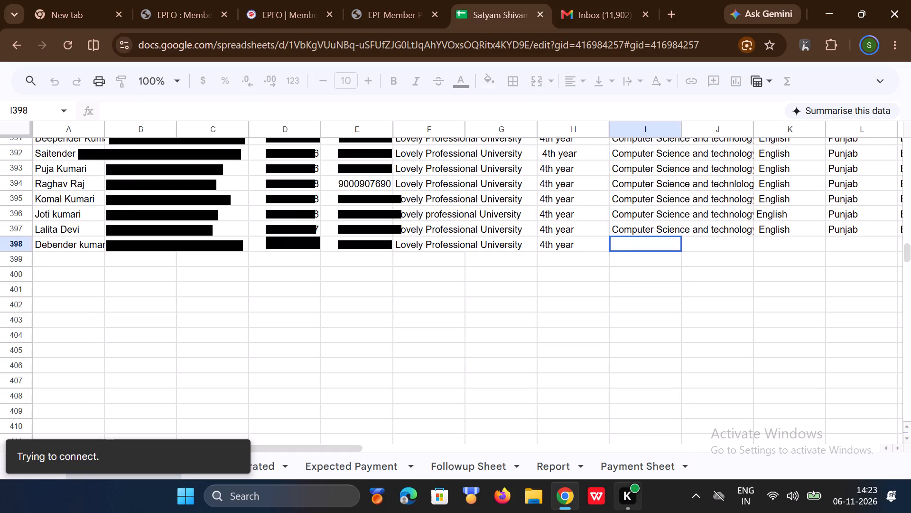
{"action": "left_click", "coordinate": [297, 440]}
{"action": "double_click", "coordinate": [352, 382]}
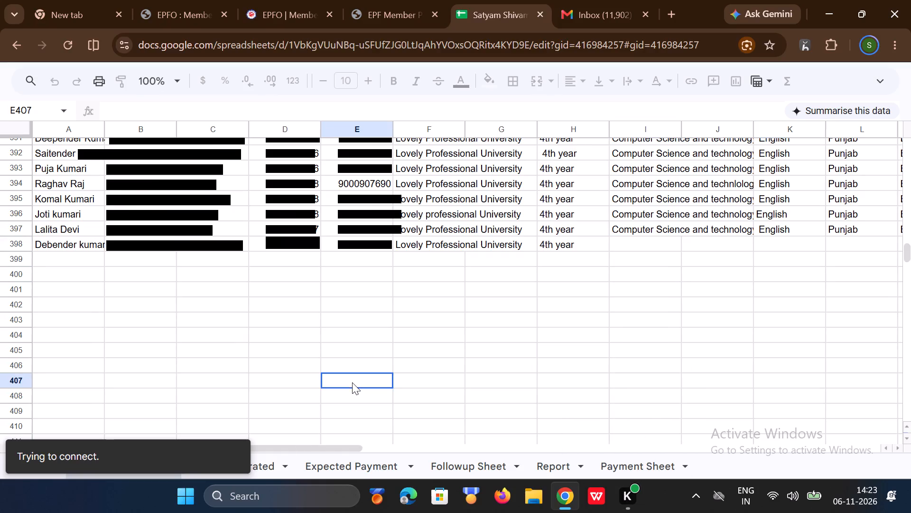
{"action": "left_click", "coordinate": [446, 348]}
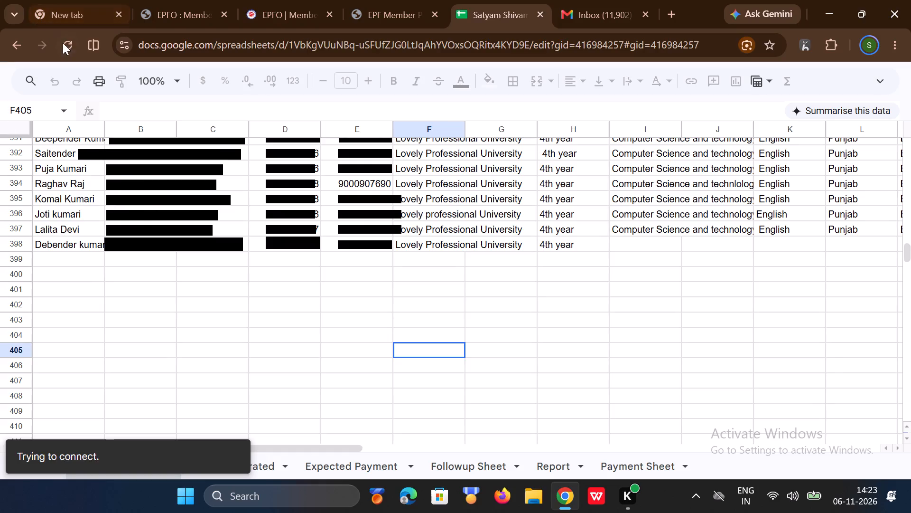
Reload the spreadsheet page.
{"action": "left_click", "coordinate": [64, 43]}
{"action": "left_click", "coordinate": [509, 133]}
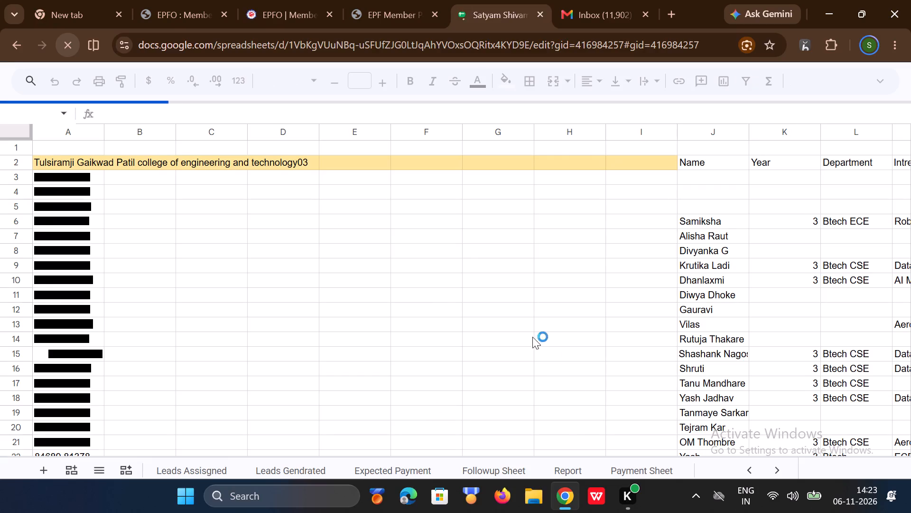
Find the last filled lead entry, row 398, in the reloaded Leads Assisgned sheet.
{"action": "scroll", "coordinate": [350, 338], "scroll_direction": "right", "scroll_amount": 10}
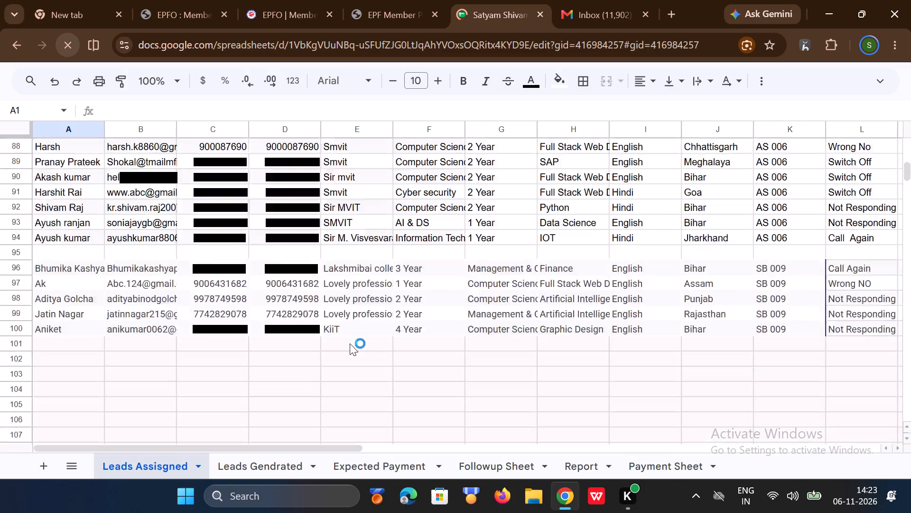
{"action": "scroll", "coordinate": [350, 338], "scroll_direction": "right", "scroll_amount": 3}
{"action": "scroll", "coordinate": [350, 338], "scroll_direction": "up", "scroll_amount": 4}
{"action": "scroll", "coordinate": [350, 338], "scroll_direction": "right", "scroll_amount": 9}
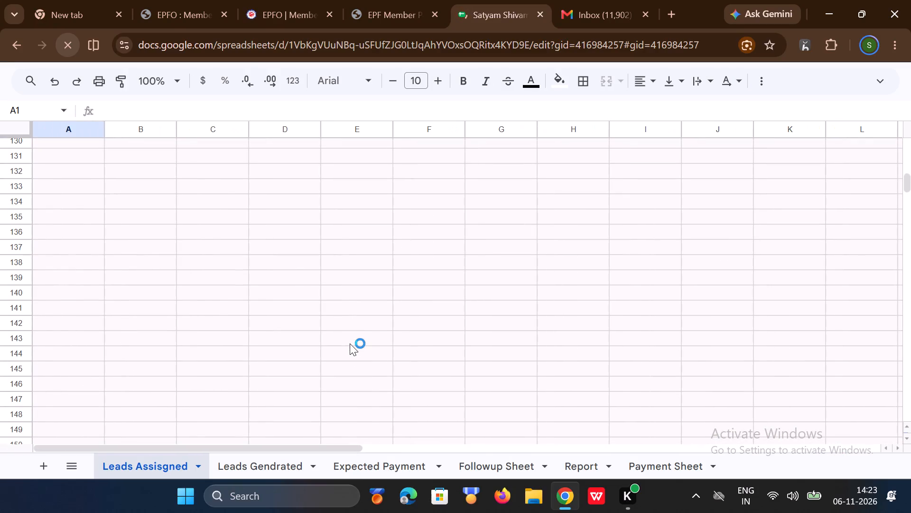
{"action": "scroll", "coordinate": [350, 338], "scroll_direction": "right", "scroll_amount": 3}
{"action": "scroll", "coordinate": [350, 338], "scroll_direction": "up", "scroll_amount": 4}
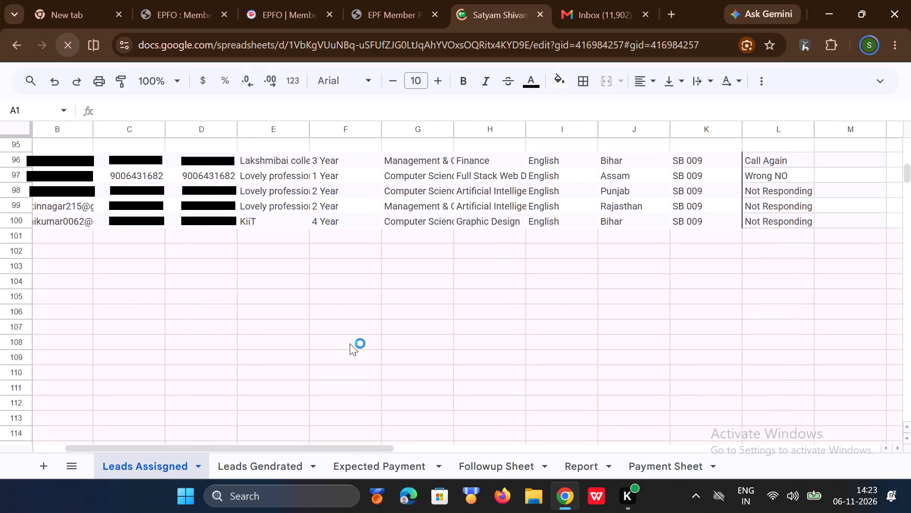
{"action": "scroll", "coordinate": [350, 338], "scroll_direction": "up", "scroll_amount": 1}
{"action": "scroll", "coordinate": [350, 338], "scroll_direction": "right", "scroll_amount": 14}
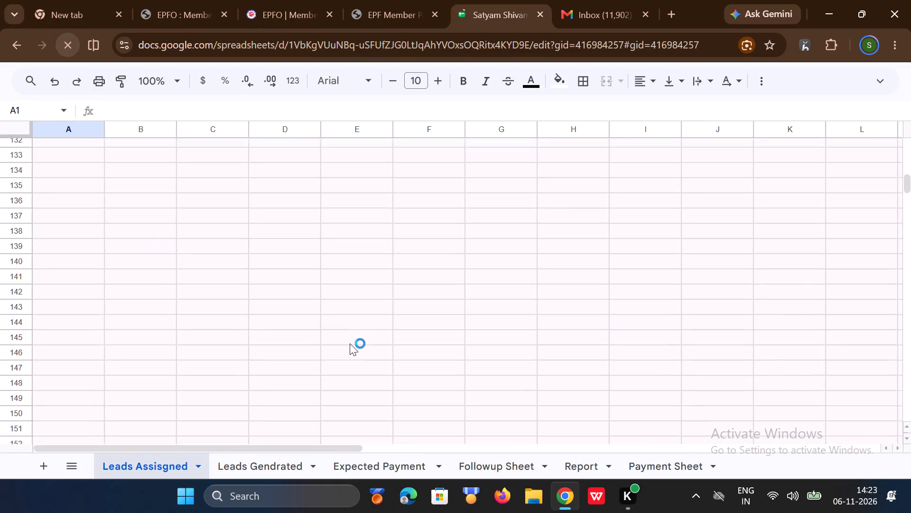
{"action": "scroll", "coordinate": [350, 343], "scroll_direction": "right", "scroll_amount": 14}
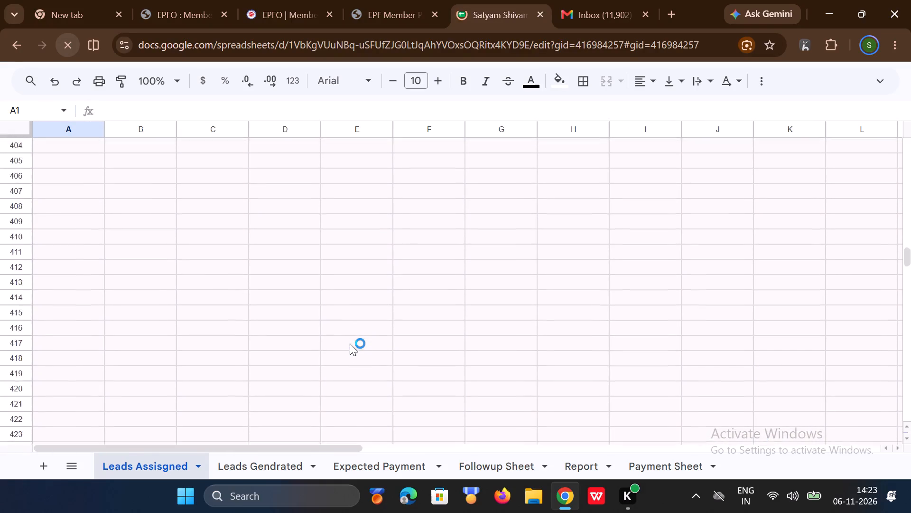
{"action": "scroll", "coordinate": [350, 343], "scroll_direction": "right", "scroll_amount": 2}
{"action": "scroll", "coordinate": [350, 338], "scroll_direction": "up", "scroll_amount": 4}
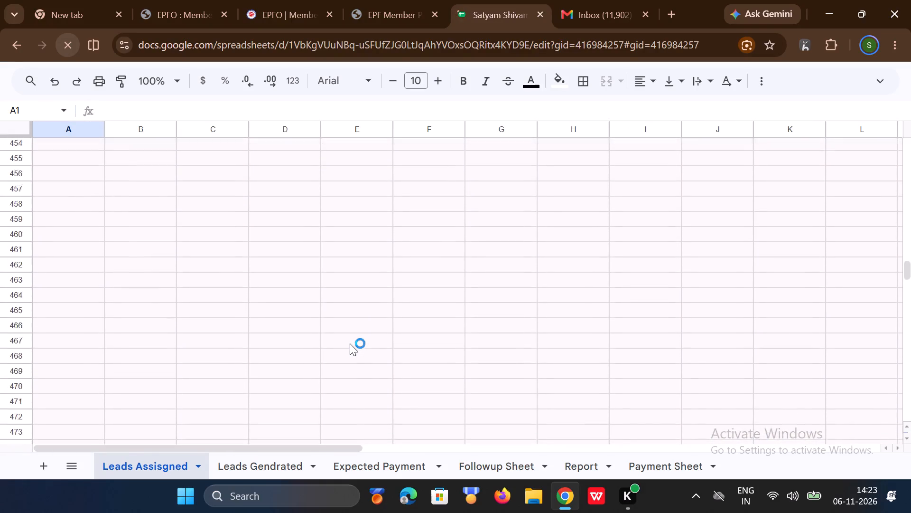
{"action": "scroll", "coordinate": [350, 338], "scroll_direction": "up", "scroll_amount": 2}
{"action": "scroll", "coordinate": [350, 338], "scroll_direction": "right", "scroll_amount": 8}
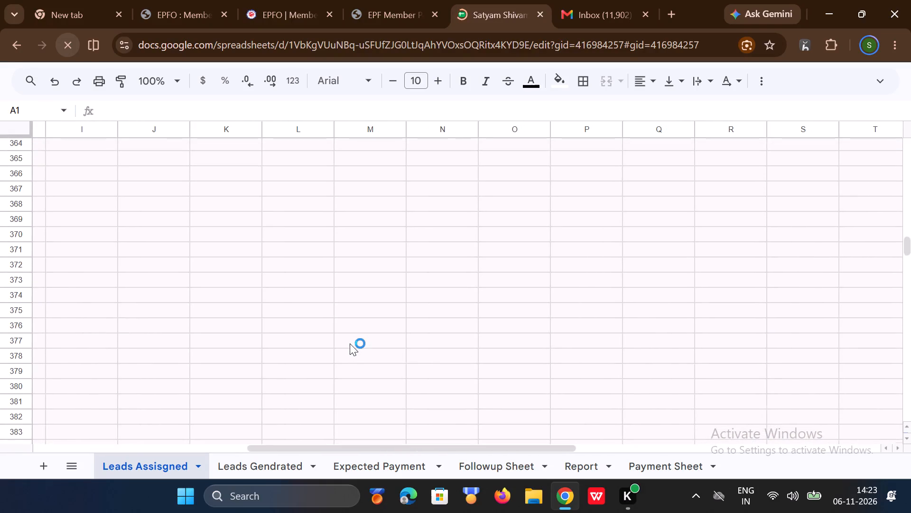
{"action": "scroll", "coordinate": [350, 338], "scroll_direction": "up", "scroll_amount": 4}
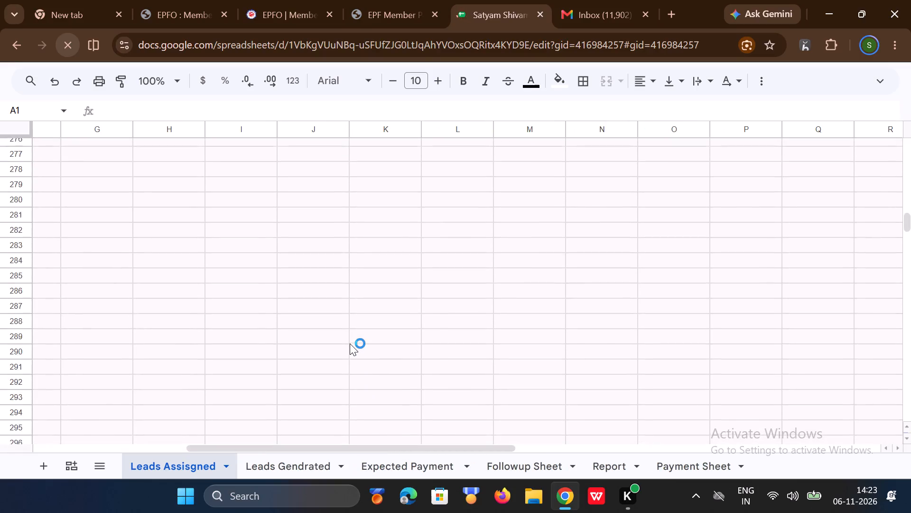
{"action": "scroll", "coordinate": [350, 338], "scroll_direction": "up", "scroll_amount": 2}
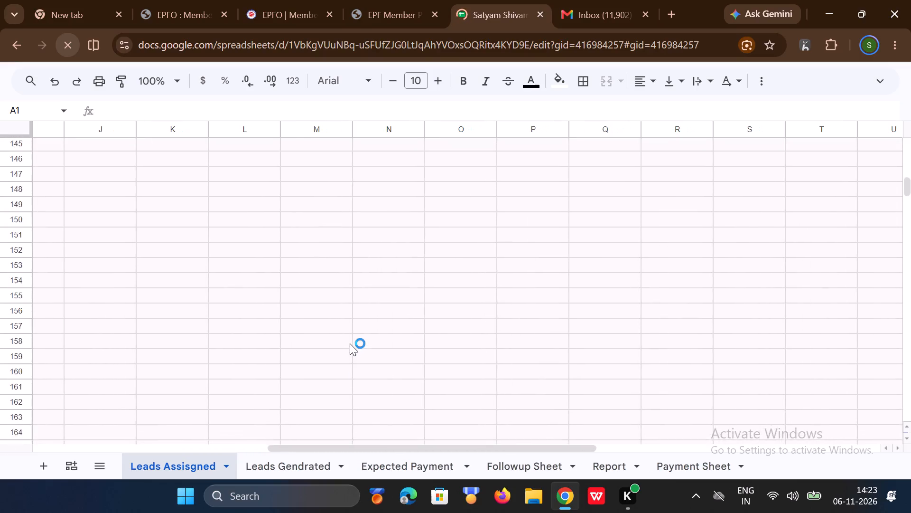
{"action": "scroll", "coordinate": [350, 343], "scroll_direction": "up", "scroll_amount": 1}
{"action": "scroll", "coordinate": [350, 338], "scroll_direction": "right", "scroll_amount": 4}
{"action": "scroll", "coordinate": [350, 338], "scroll_direction": "up", "scroll_amount": 2}
{"action": "scroll", "coordinate": [350, 338], "scroll_direction": "right", "scroll_amount": 7}
{"action": "scroll", "coordinate": [350, 338], "scroll_direction": "up", "scroll_amount": 2}
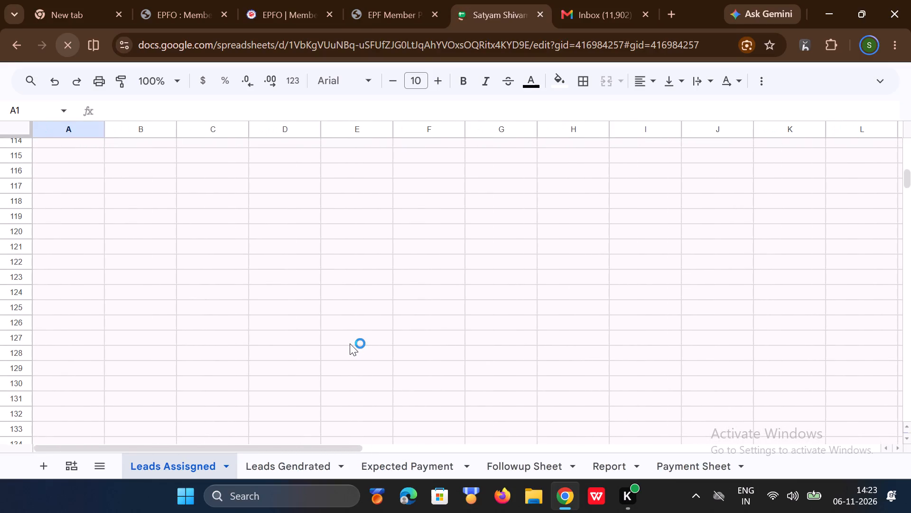
{"action": "scroll", "coordinate": [350, 343], "scroll_direction": "up", "scroll_amount": 5}
{"action": "scroll", "coordinate": [350, 338], "scroll_direction": "down", "scroll_amount": 3}
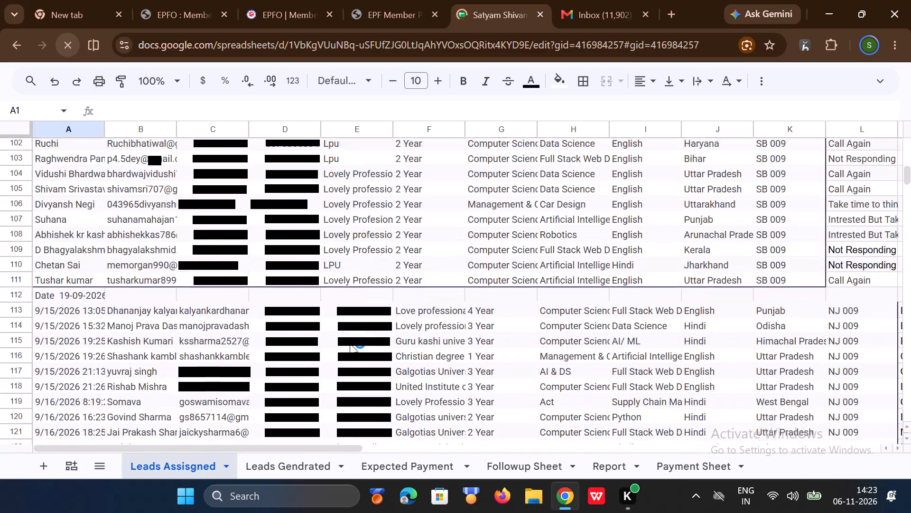
{"action": "scroll", "coordinate": [350, 338], "scroll_direction": "down", "scroll_amount": 1}
{"action": "scroll", "coordinate": [350, 338], "scroll_direction": "right", "scroll_amount": 5}
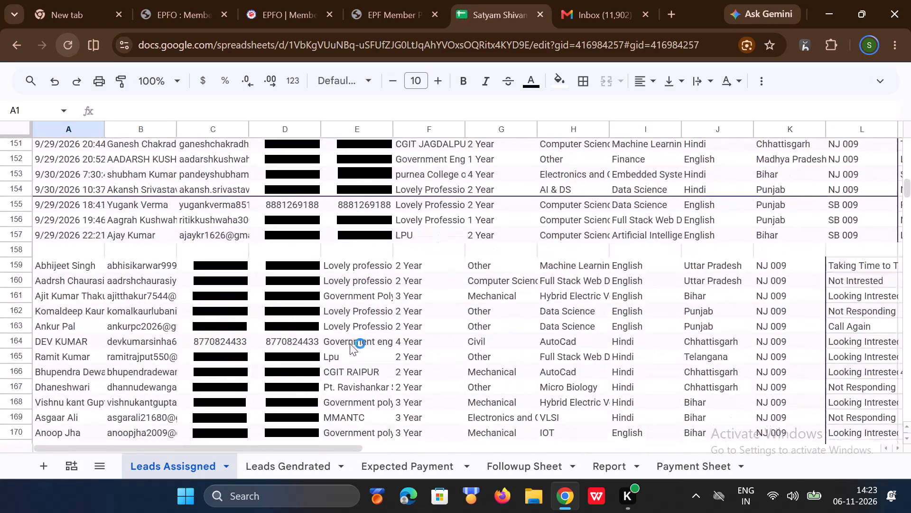
{"action": "scroll", "coordinate": [350, 338], "scroll_direction": "right", "scroll_amount": 10}
{"action": "scroll", "coordinate": [350, 338], "scroll_direction": "up", "scroll_amount": 1}
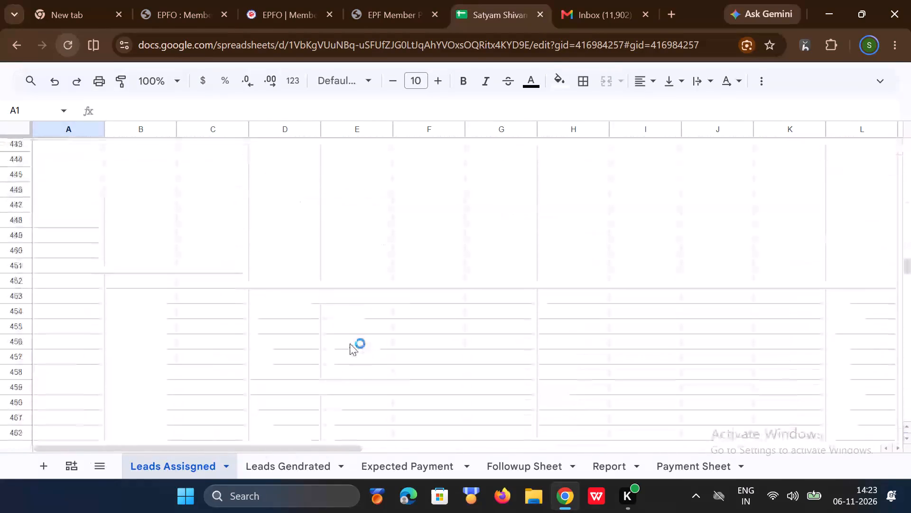
{"action": "scroll", "coordinate": [350, 343], "scroll_direction": "up", "scroll_amount": 1}
{"action": "scroll", "coordinate": [350, 338], "scroll_direction": "right", "scroll_amount": 5}
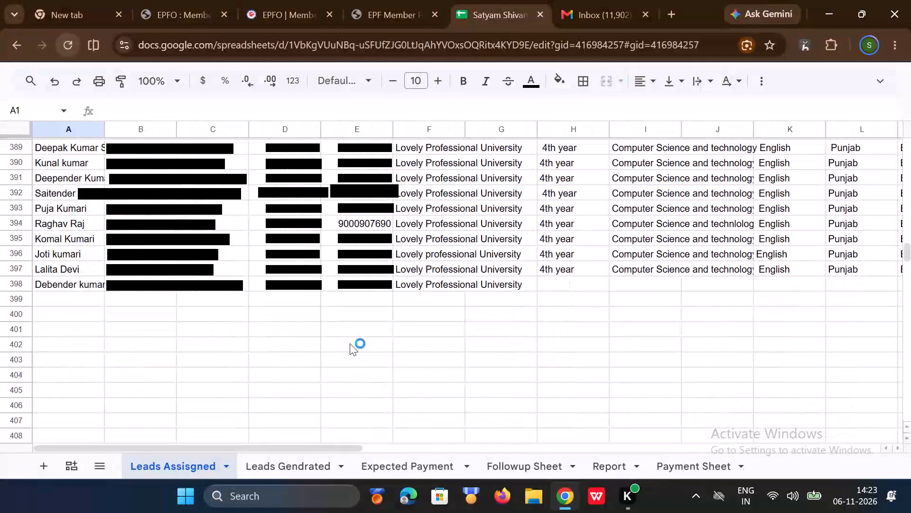
Enter 4th year as the lead's year of study in cell H398.
{"action": "double_click", "coordinate": [558, 288]}
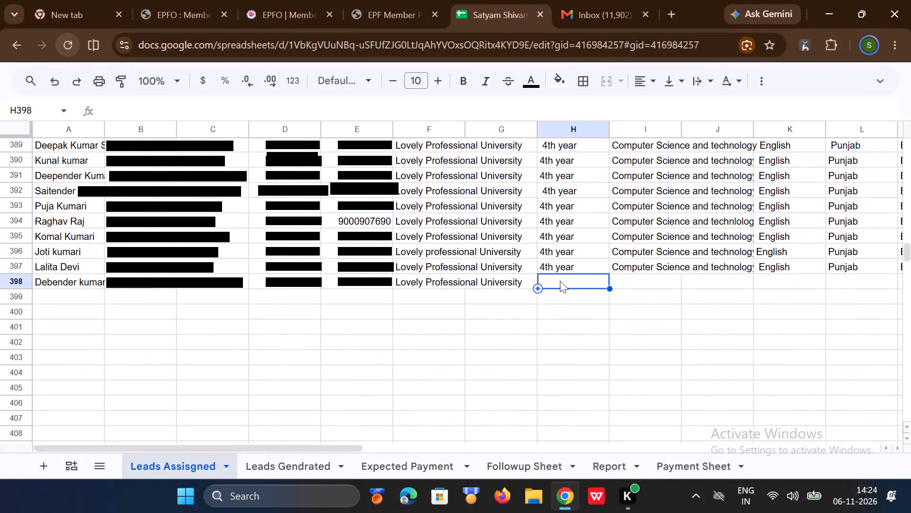
{"action": "double_click", "coordinate": [560, 280]}
{"action": "type", "text": "4th"}
{"action": "left_click", "coordinate": [560, 280]}
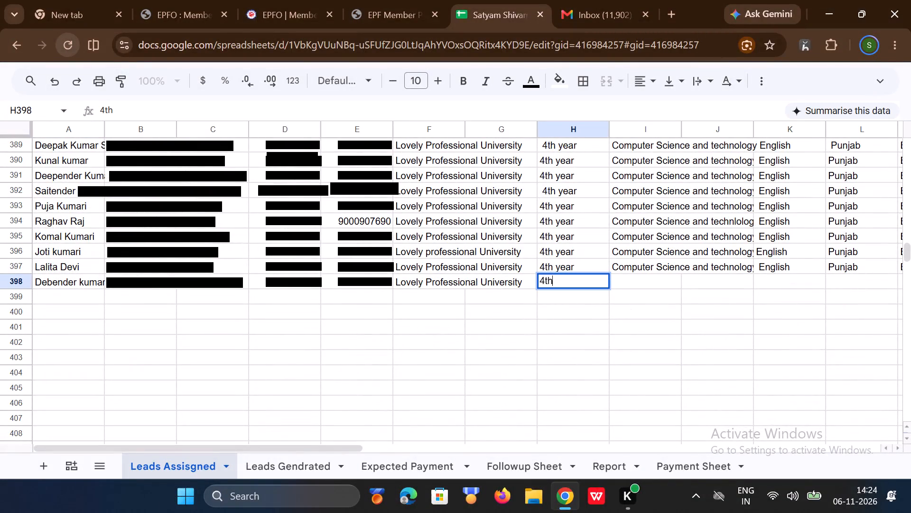
{"action": "key", "text": "space"}
{"action": "type", "text": "year"}
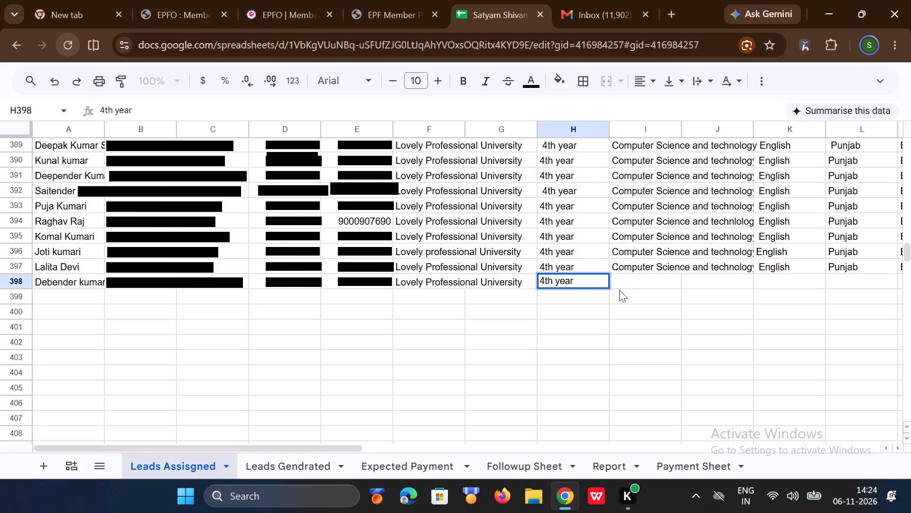
Enter Computer Science and technology as the lead's course in cell I398.
{"action": "double_click", "coordinate": [635, 290]}
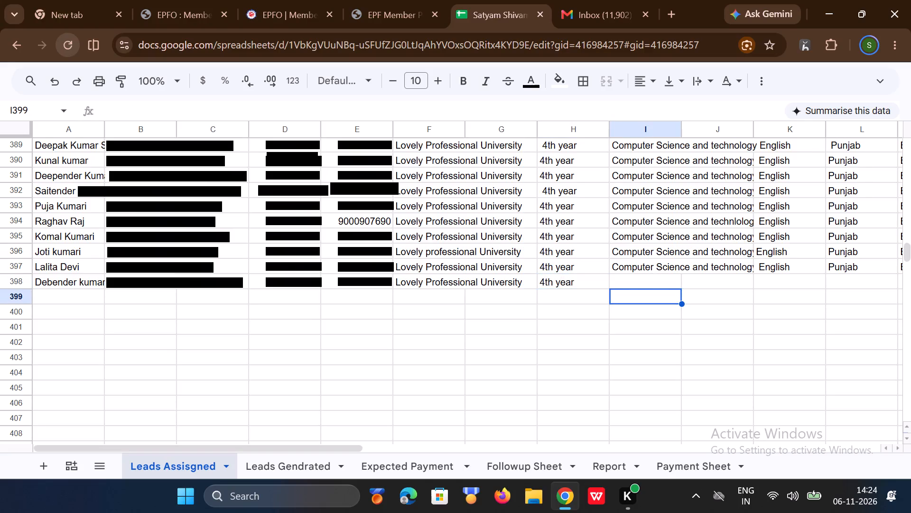
{"action": "double_click", "coordinate": [632, 276]}
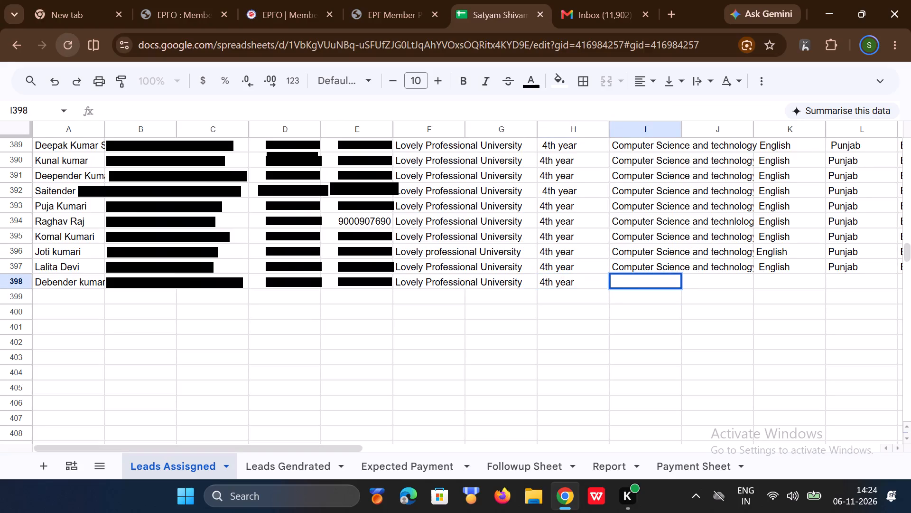
{"action": "key", "text": "shift+c"}
{"action": "type", "text": "omp"}
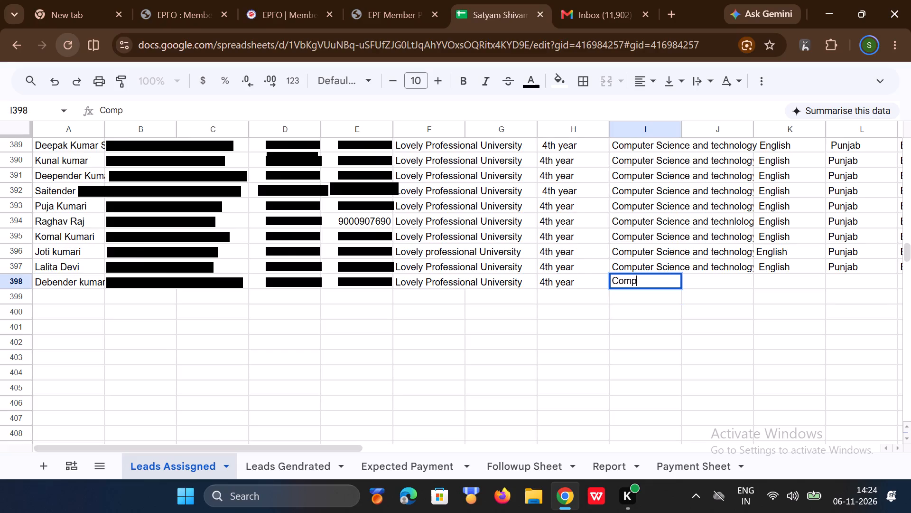
{"action": "type", "text": "uter"}
{"action": "key", "text": "space"}
{"action": "type", "text": "Sc"}
{"action": "type", "text": "ience"}
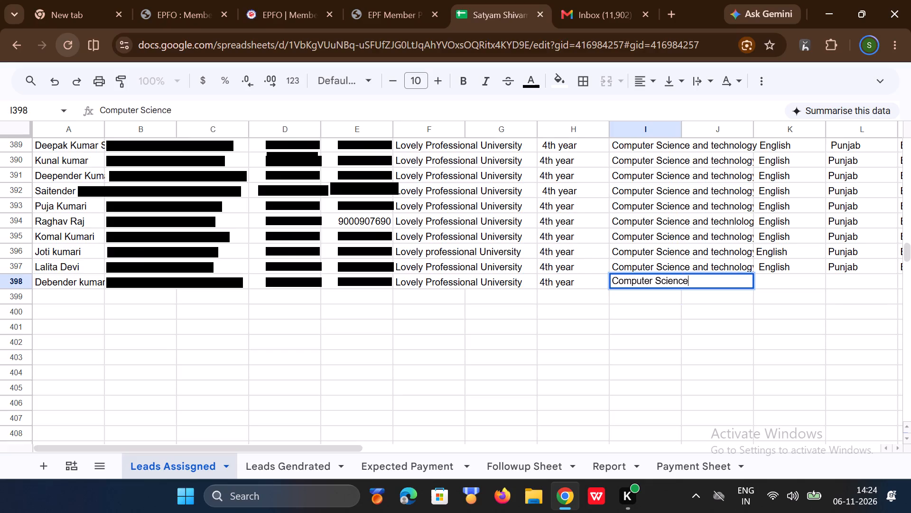
{"action": "key", "text": "space"}
{"action": "type", "text": "and"}
{"action": "key", "text": "space"}
{"action": "type", "text": "tech"}
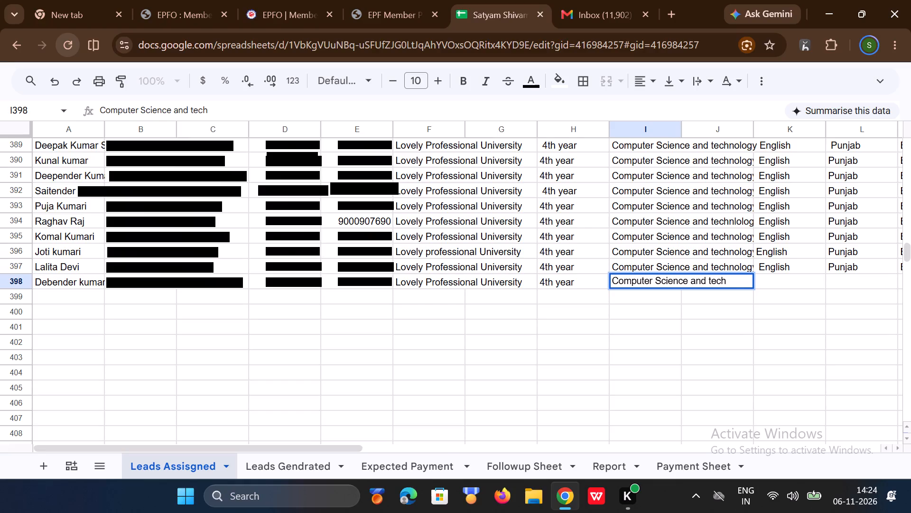
{"action": "type", "text": "nology"}
{"action": "left_click_drag", "start_coordinate": [690, 326], "coordinate": [704, 320]}
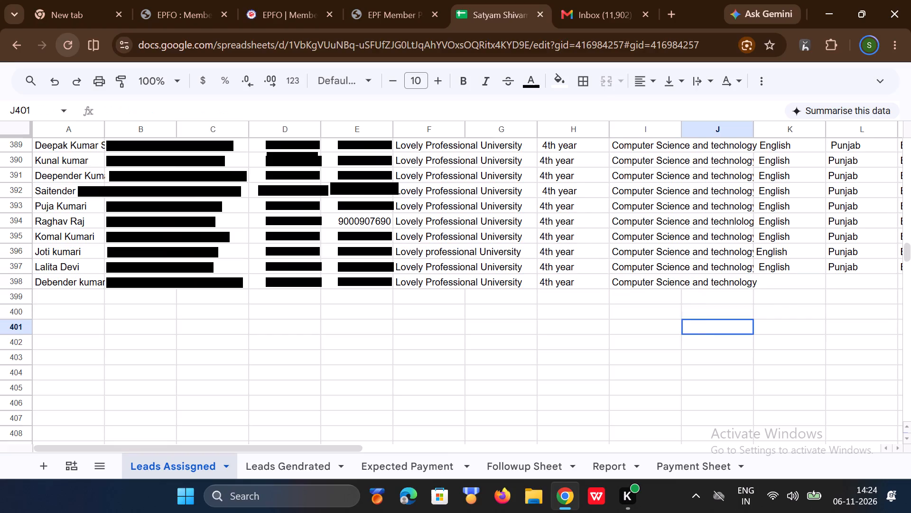
Enter English as the lead's language in cell K398.
{"action": "left_click_drag", "start_coordinate": [704, 320], "coordinate": [790, 275]}
{"action": "left_click", "coordinate": [790, 275]}
{"action": "double_click", "coordinate": [781, 286]}
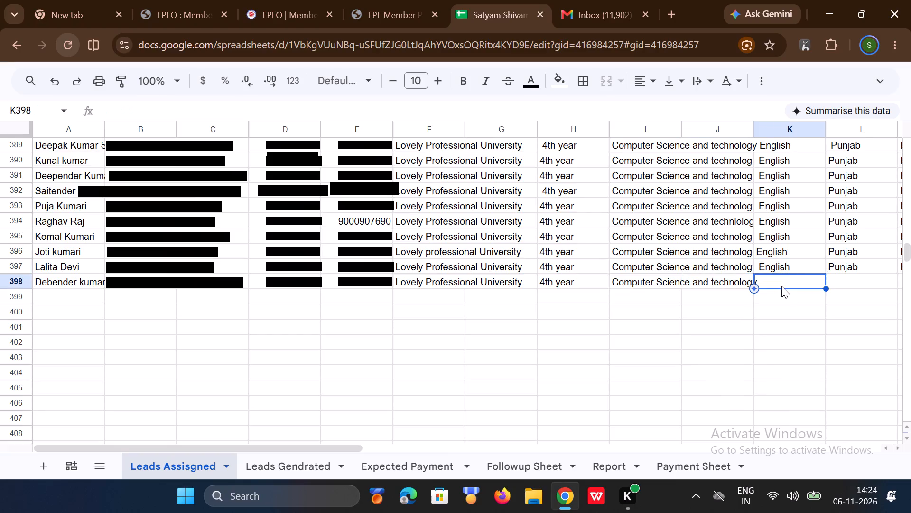
{"action": "key", "text": "space"}
{"action": "key", "text": "shift+e"}
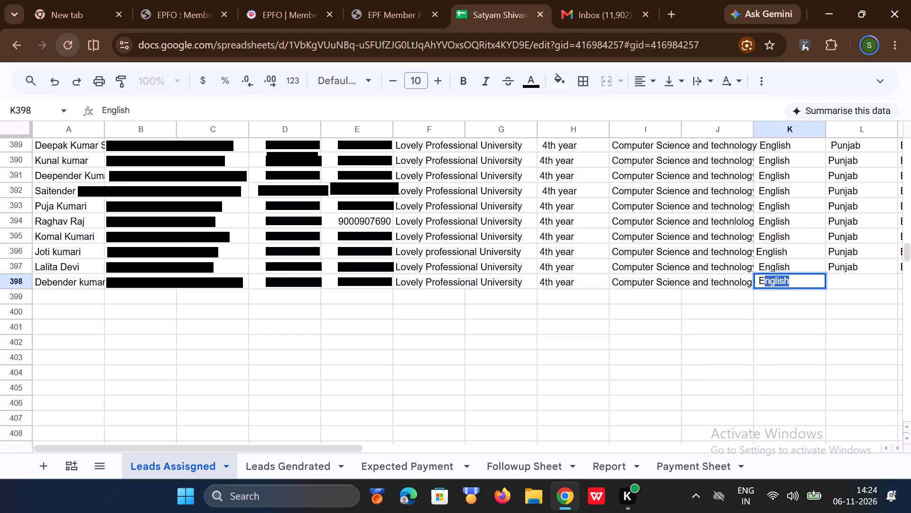
{"action": "type", "text": "ngli"}
{"action": "type", "text": "sh"}
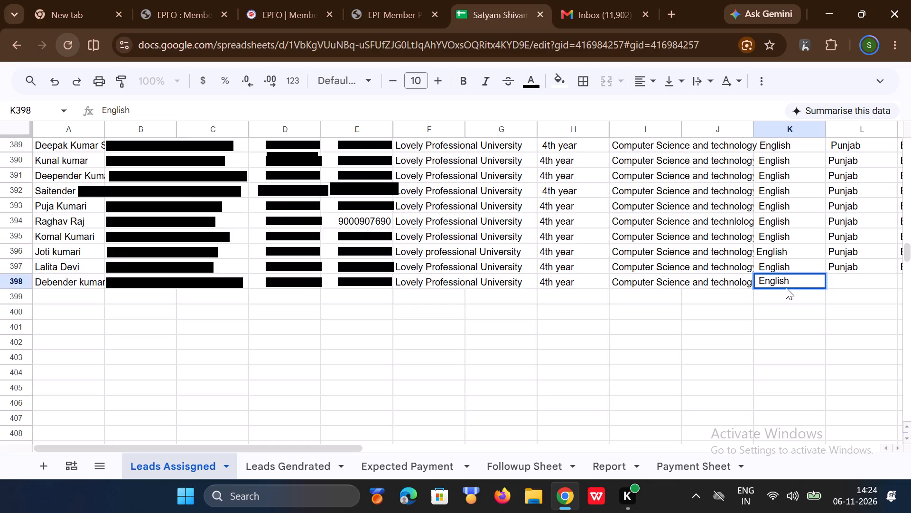
Enter Punjab as the lead's state in cell L398.
{"action": "double_click", "coordinate": [849, 283]}
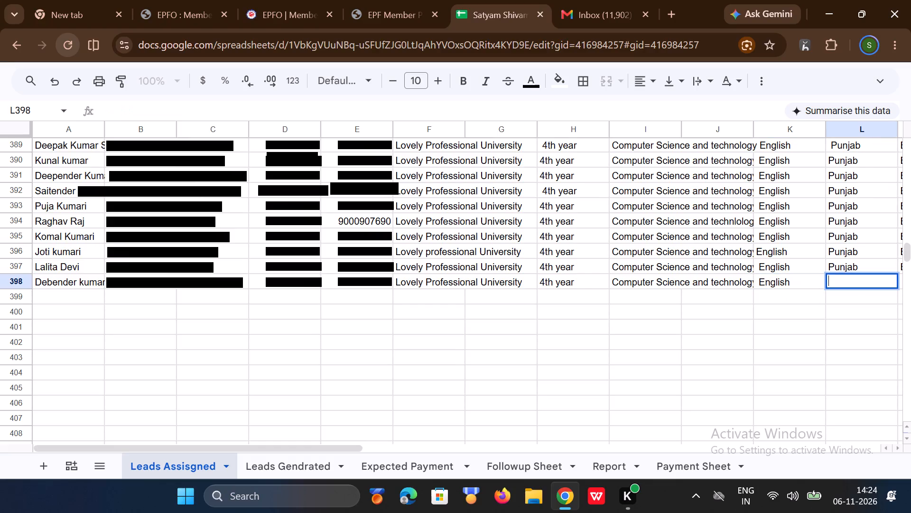
{"action": "key", "text": "shift+p"}
{"action": "type", "text": "unjab"}
{"action": "left_click", "coordinate": [803, 302]}
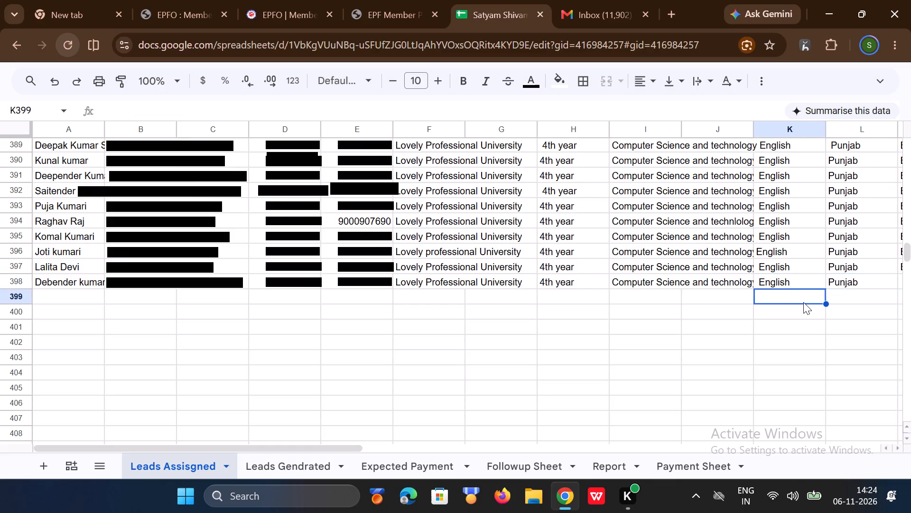
Enter English again for the same lead in cell M398.
{"action": "scroll", "coordinate": [803, 302], "scroll_direction": "left", "scroll_amount": 3}
{"action": "left_click", "coordinate": [756, 277]}
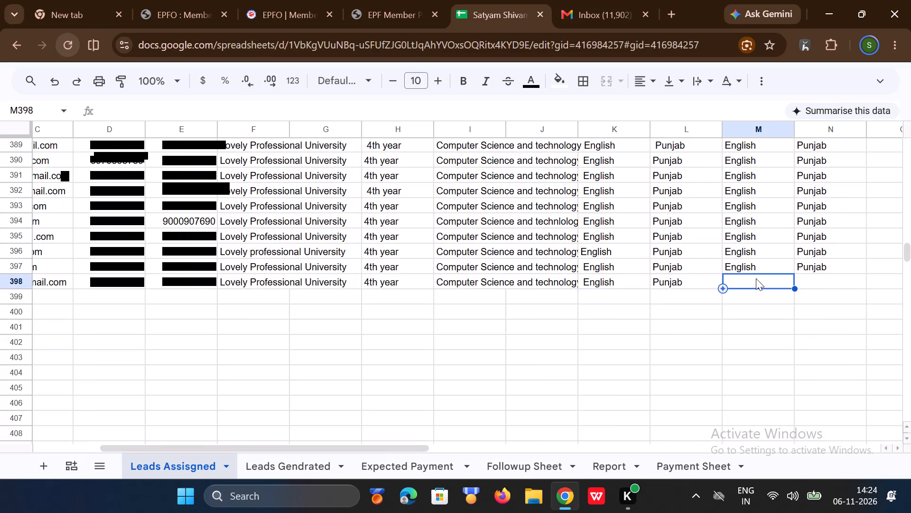
{"action": "double_click", "coordinate": [756, 278]}
{"action": "key", "text": "shift+e"}
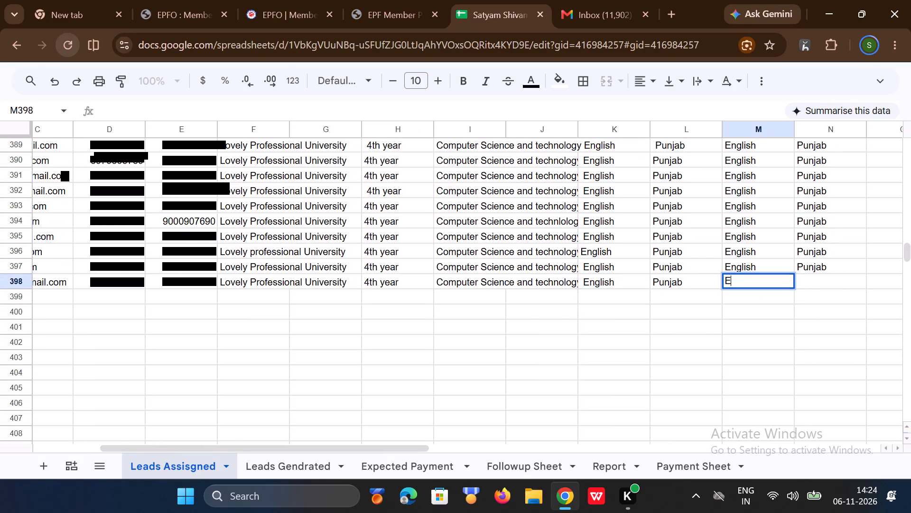
{"action": "type", "text": "nglish"}
{"action": "left_click", "coordinate": [807, 292]}
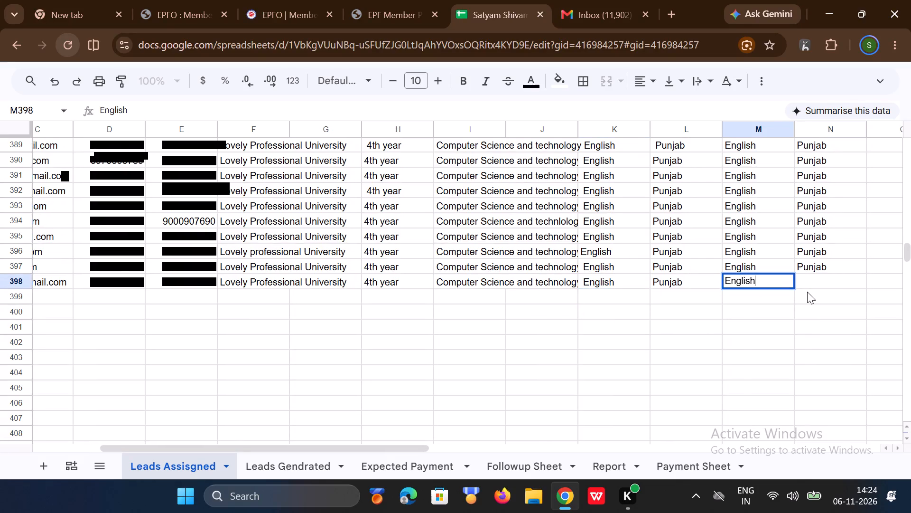
Enter Punjab as the lead's second state value in cell N398.
{"action": "double_click", "coordinate": [807, 284]}
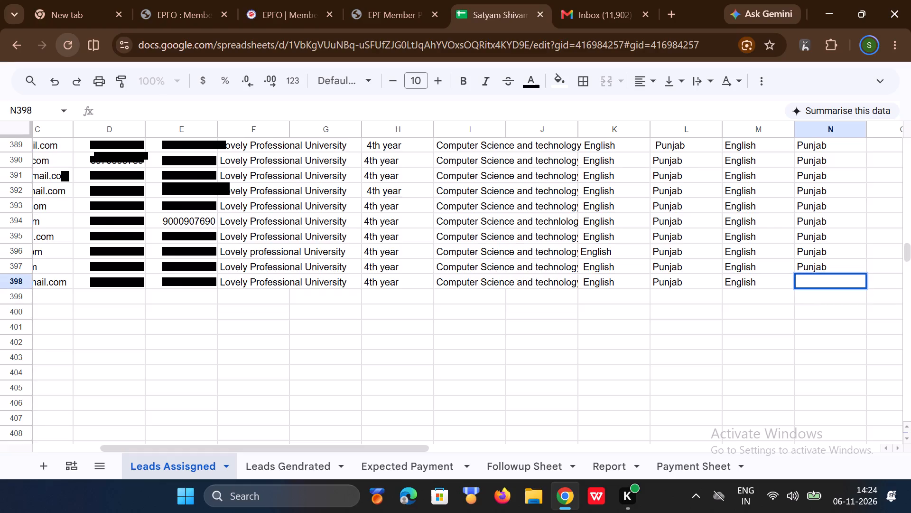
{"action": "key", "text": "shift+p"}
{"action": "type", "text": "unjab"}
{"action": "left_click", "coordinate": [723, 328]}
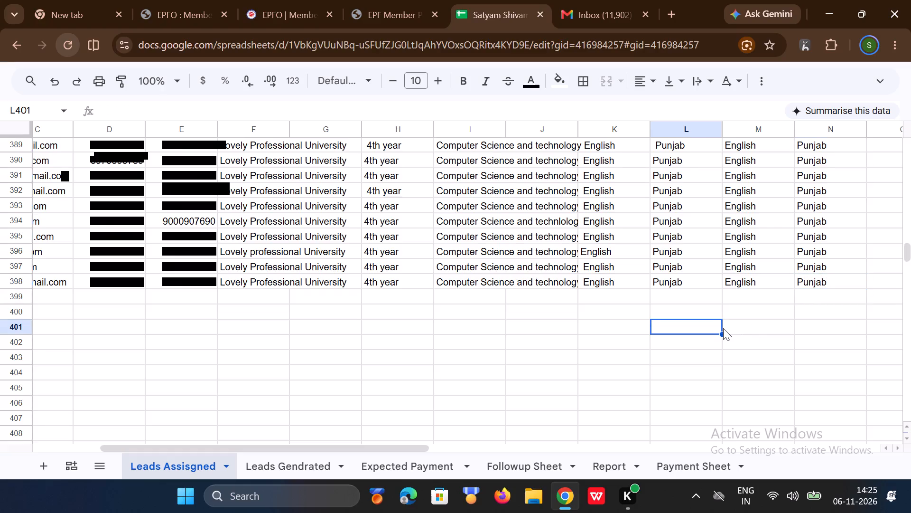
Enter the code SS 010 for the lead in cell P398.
{"action": "scroll", "coordinate": [723, 323], "scroll_direction": "left", "scroll_amount": 5}
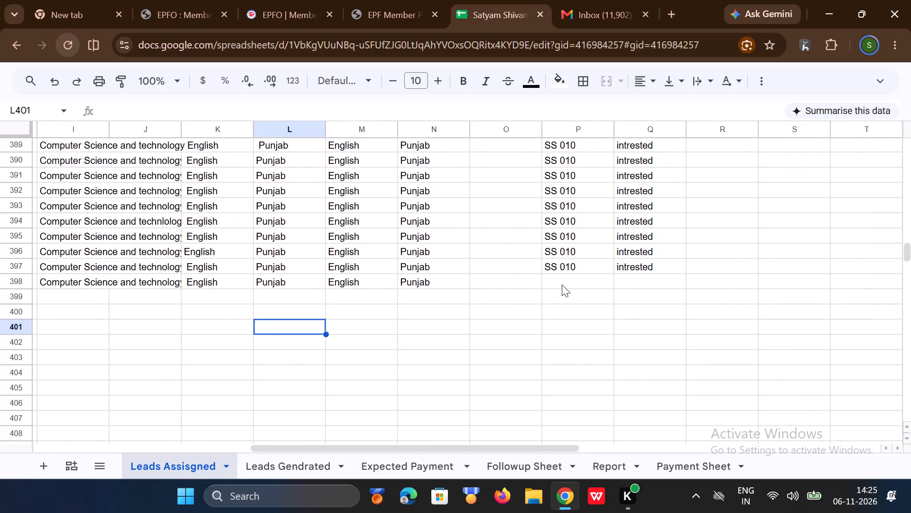
{"action": "double_click", "coordinate": [562, 285]}
{"action": "type", "text": "SS"}
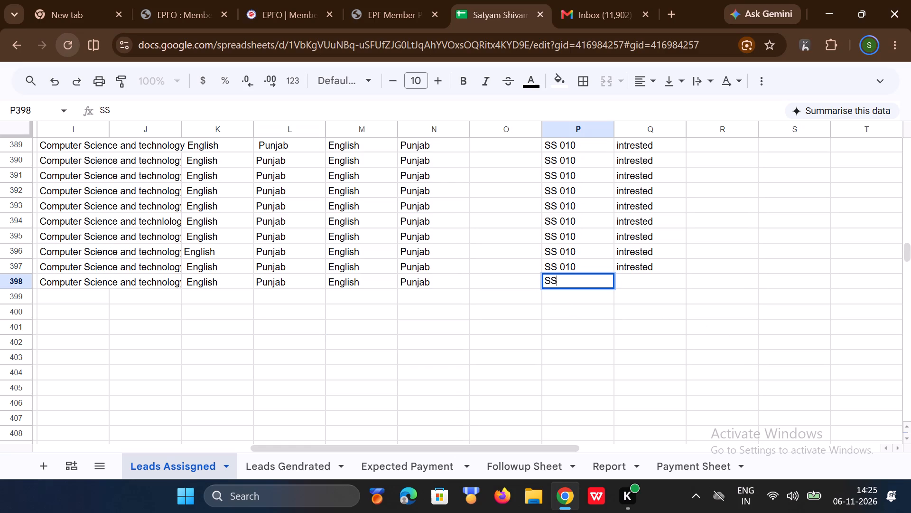
{"action": "key", "text": "space"}
{"action": "type", "text": "o"}
{"action": "key", "text": "BackSpace"}
{"action": "type", "text": "010"}
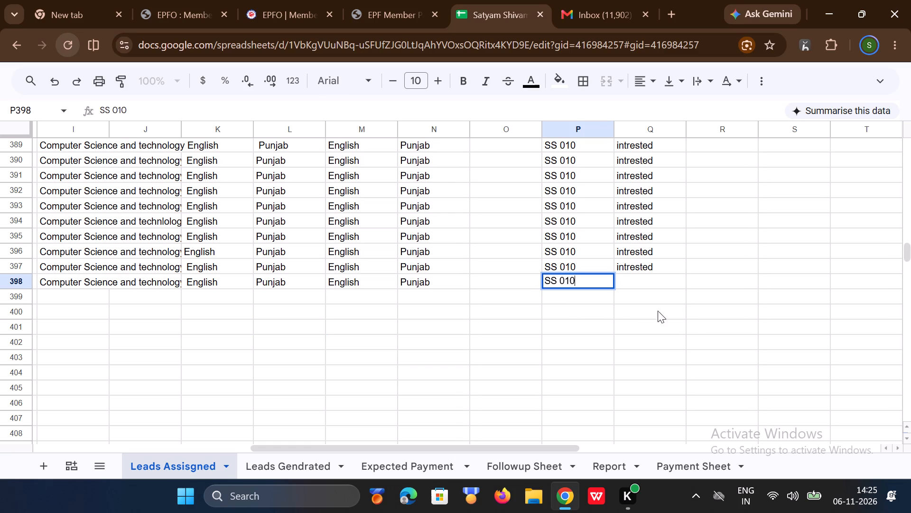
{"action": "left_click", "coordinate": [629, 328]}
Enter Intrested as the lead's status in cell Q398.
{"action": "double_click", "coordinate": [629, 290]}
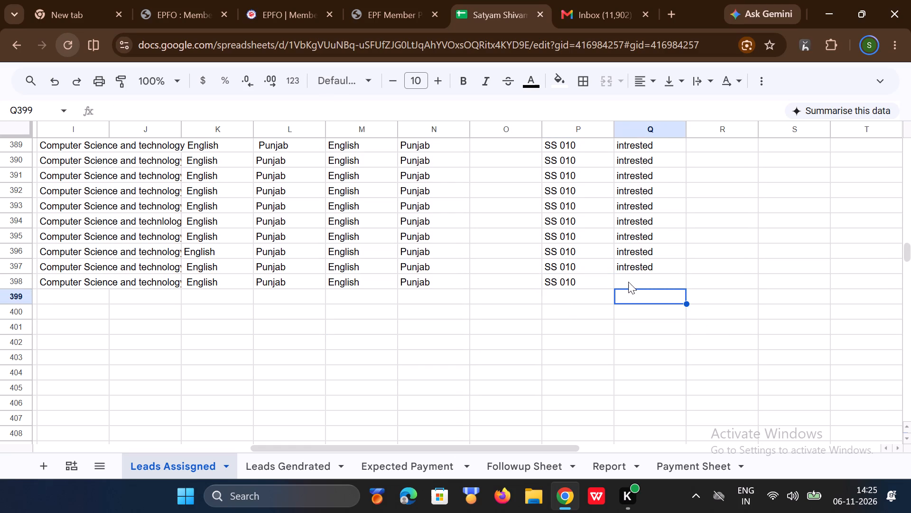
{"action": "double_click", "coordinate": [628, 282]}
{"action": "key", "text": "shift+i"}
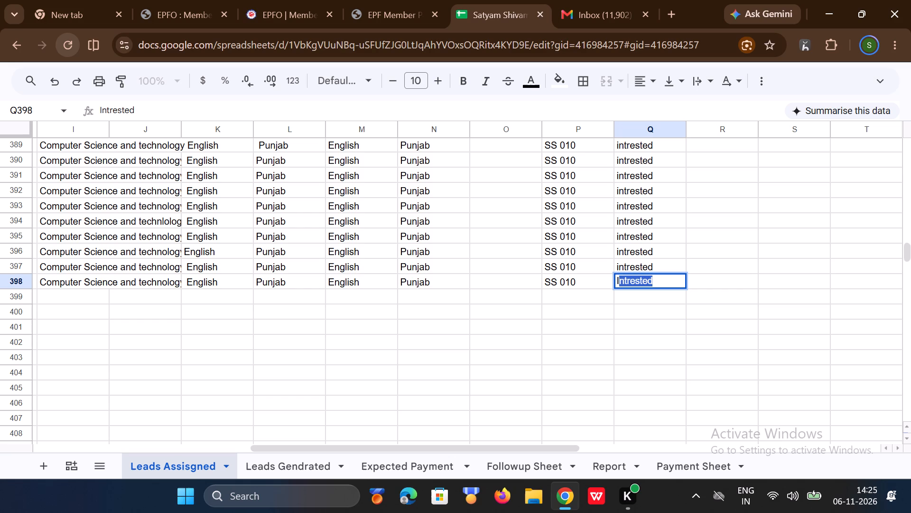
{"action": "type", "text": "nt"}
{"action": "type", "text": "rested"}
{"action": "left_click", "coordinate": [573, 296]}
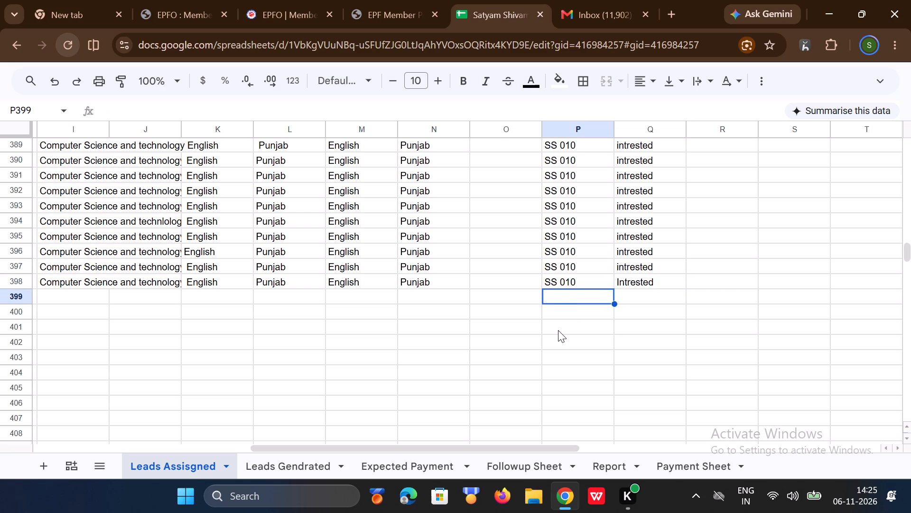
{"action": "left_click", "coordinate": [558, 330]}
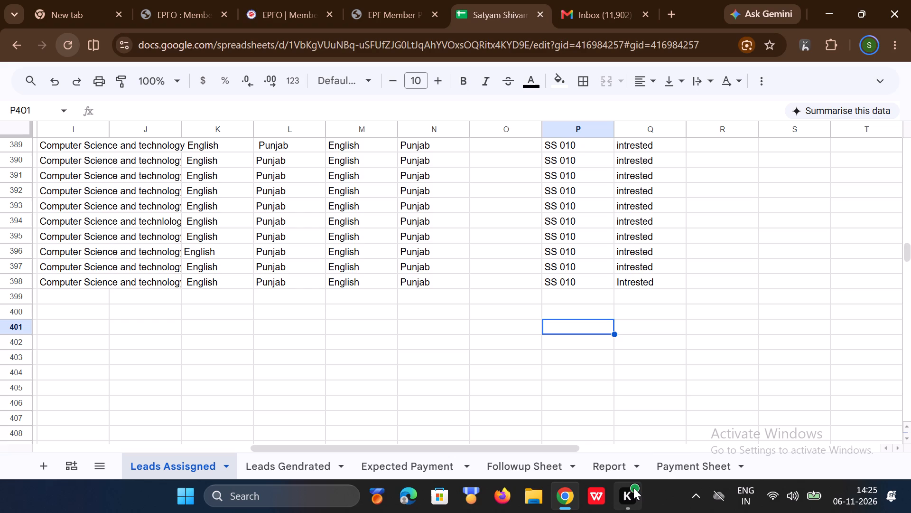